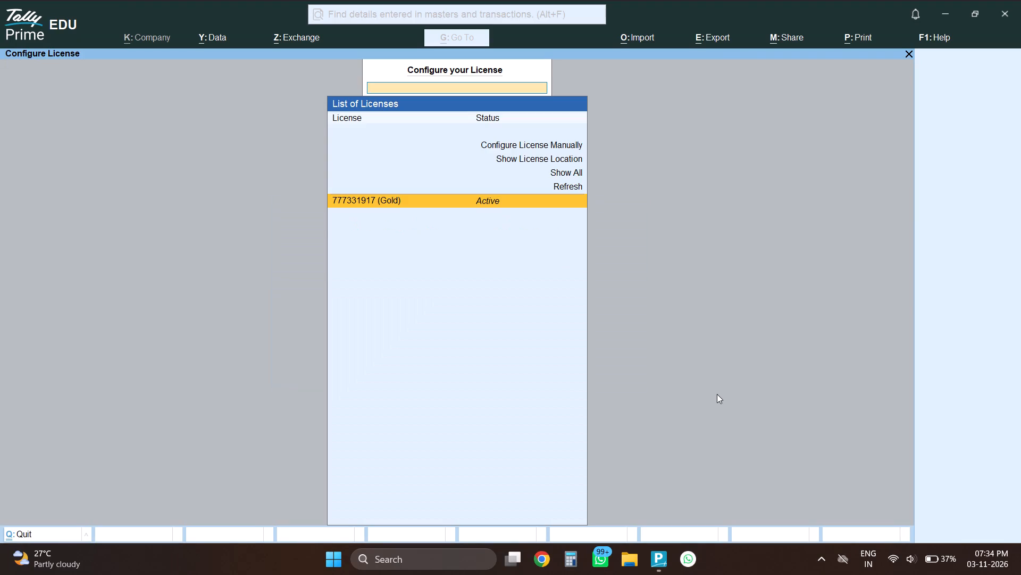
Configure the license by choosing the active Gold license from the list of licenses.
{"action": "key", "text": "Return"}
{"action": "key", "text": "Return"}
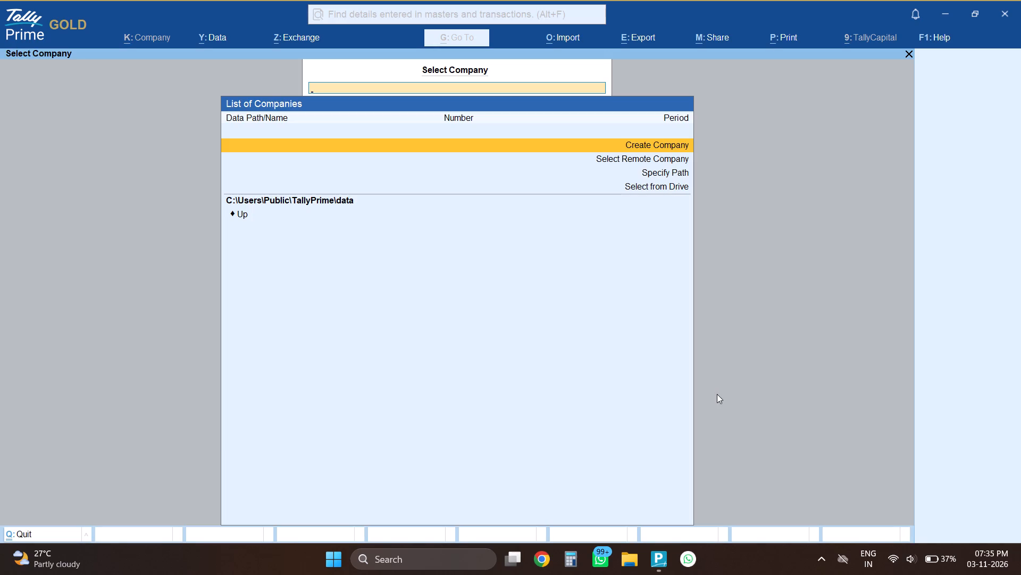
Browse the drives for company data and open the D:\Varsha folder.
{"action": "key", "text": "Down"}
{"action": "key", "text": "Down"}
{"action": "key", "text": "Down"}
{"action": "key", "text": "Return"}
{"action": "key", "text": "Down"}
{"action": "key", "text": "Return"}
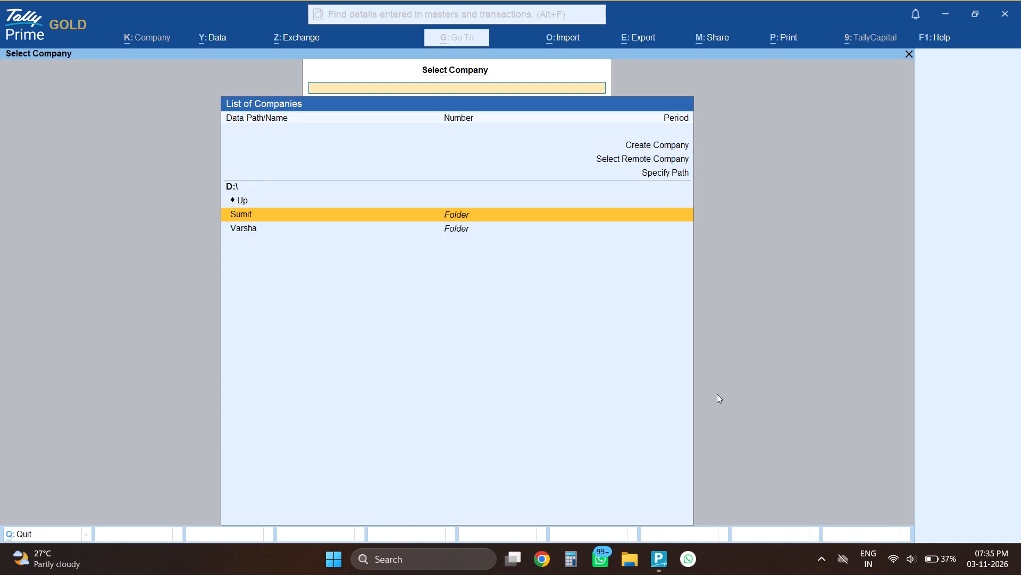
{"action": "key", "text": "Down"}
{"action": "key", "text": "Return"}
{"action": "key", "text": "Down"}
{"action": "key", "text": "Return"}
{"action": "key", "text": "BackSpace"}
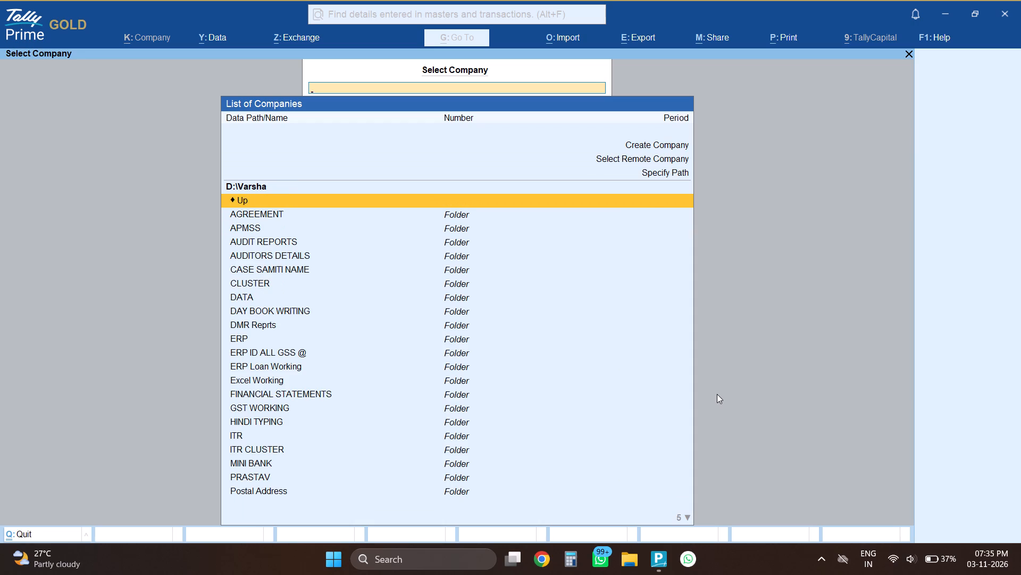
Open the WORKING folder inside ERP in the company list.
{"action": "key", "text": "Down"}
{"action": "key", "text": "Down"}
{"action": "key", "text": "Down"}
{"action": "key", "text": "Down"}
{"action": "key", "text": "Down"}
{"action": "key", "text": "Down"}
{"action": "key", "text": "Down"}
{"action": "key", "text": "Down"}
{"action": "key", "text": "Down"}
{"action": "key", "text": "Down"}
{"action": "key", "text": "Down"}
{"action": "key", "text": "Down"}
{"action": "key", "text": "Down"}
{"action": "key", "text": "Up"}
{"action": "key", "text": "Up"}
{"action": "key", "text": "Up"}
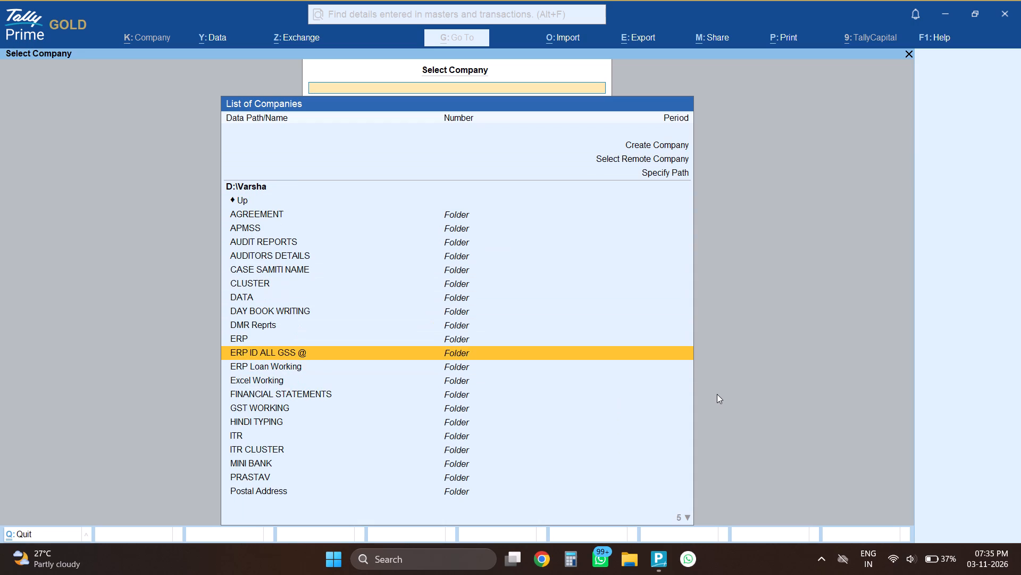
{"action": "key", "text": "Return"}
{"action": "key", "text": "Down"}
{"action": "key", "text": "Down"}
{"action": "key", "text": "Return"}
Load the company Morpa Gss Mini Bank 2025-2026 from the MORPA GSS folder.
{"action": "key", "text": "Down"}
{"action": "key", "text": "Down"}
{"action": "key", "text": "Down"}
{"action": "key", "text": "Down"}
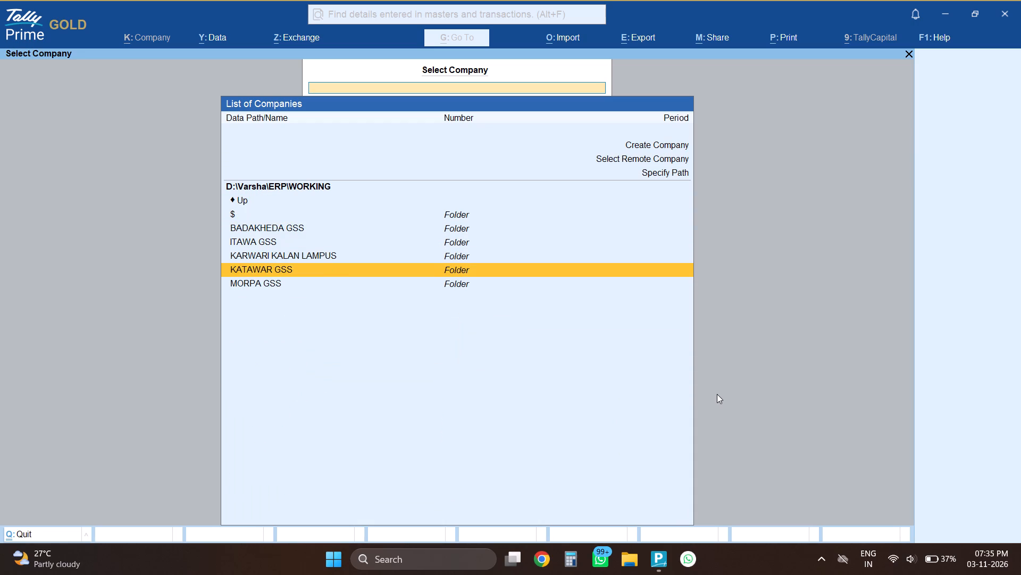
{"action": "key", "text": "Down"}
{"action": "key", "text": "Return"}
{"action": "key", "text": "Down"}
{"action": "key", "text": "Return"}
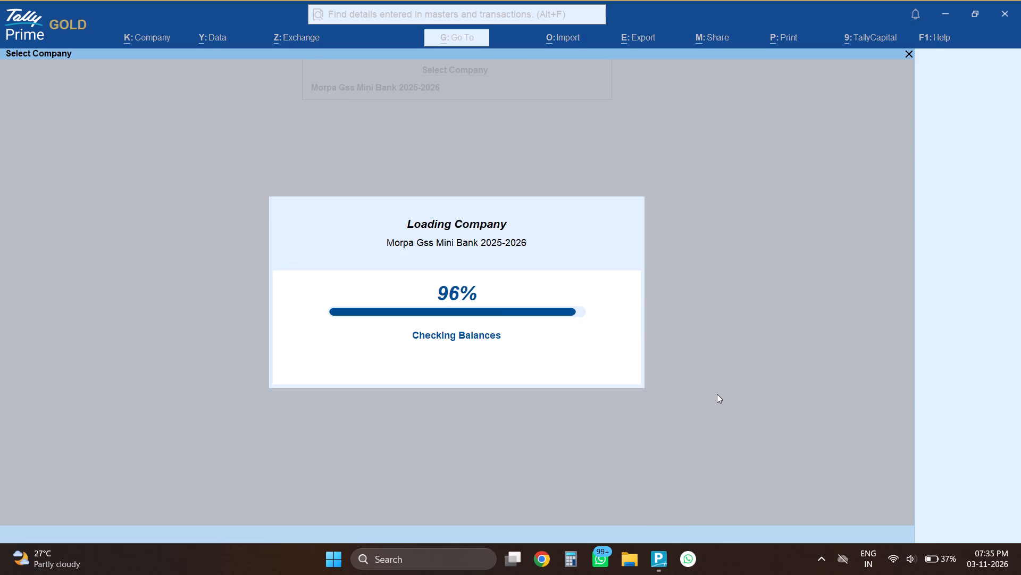
Display the Trial Balance in detailed format and set Show Opening Balance and Show Transactions to Yes.
{"action": "type", "text": "dt"}
{"action": "key", "text": "alt+F1"}
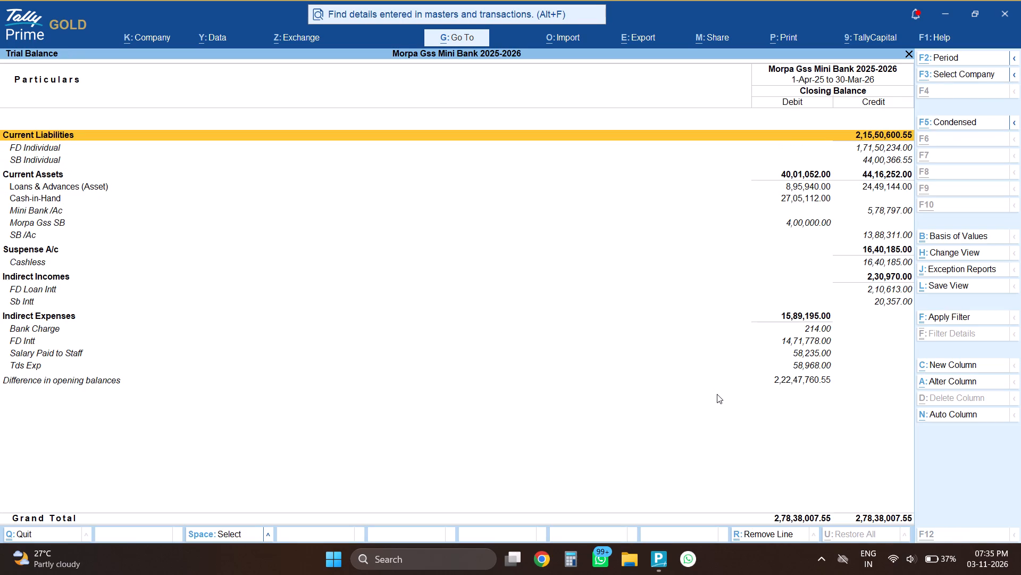
{"action": "key", "text": "F12"}
{"action": "key", "text": "y"}
{"action": "key", "text": "Return"}
{"action": "key", "text": "y"}
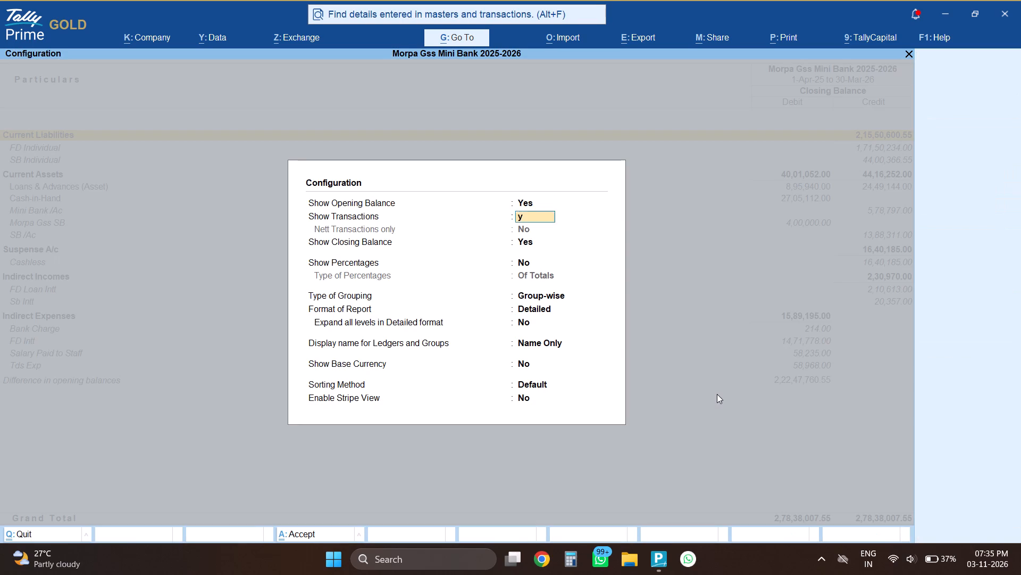
{"action": "key", "text": "Return"}
{"action": "key", "text": "ctrl+a"}
Drill down from Cash-in-Hand to the Cash ledger's vouchers and bring up December 2025.
{"action": "key", "text": "Down"}
{"action": "key", "text": "Down"}
{"action": "key", "text": "Down"}
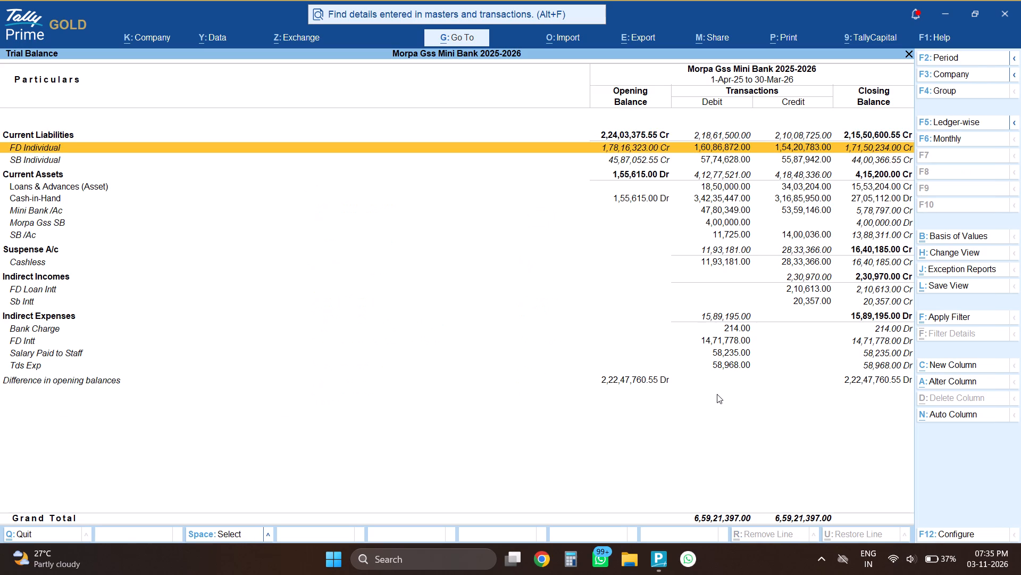
{"action": "key", "text": "Down"}
{"action": "key", "text": "Down"}
{"action": "key", "text": "Return"}
{"action": "key", "text": "Return"}
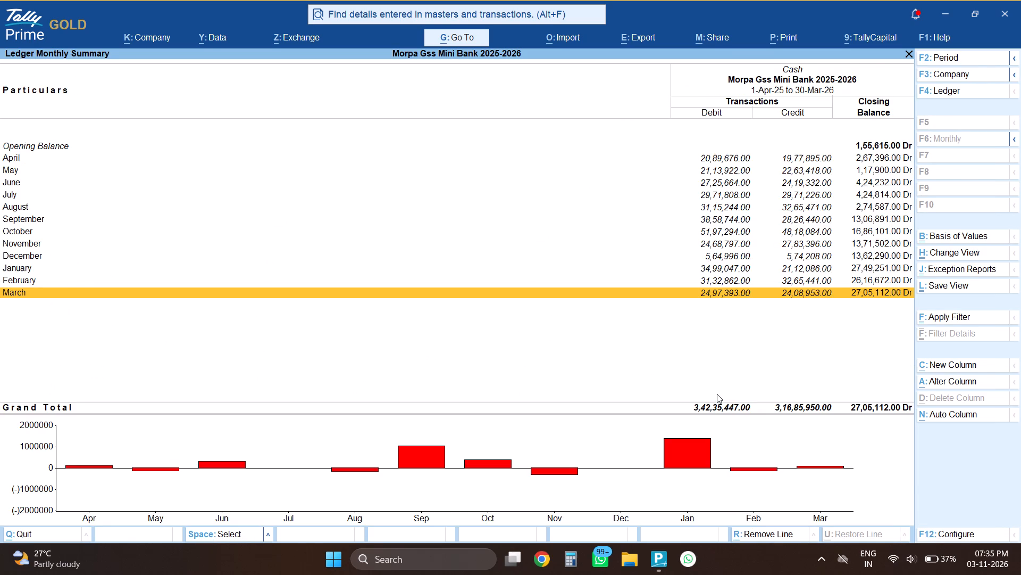
{"action": "key", "text": "Return"}
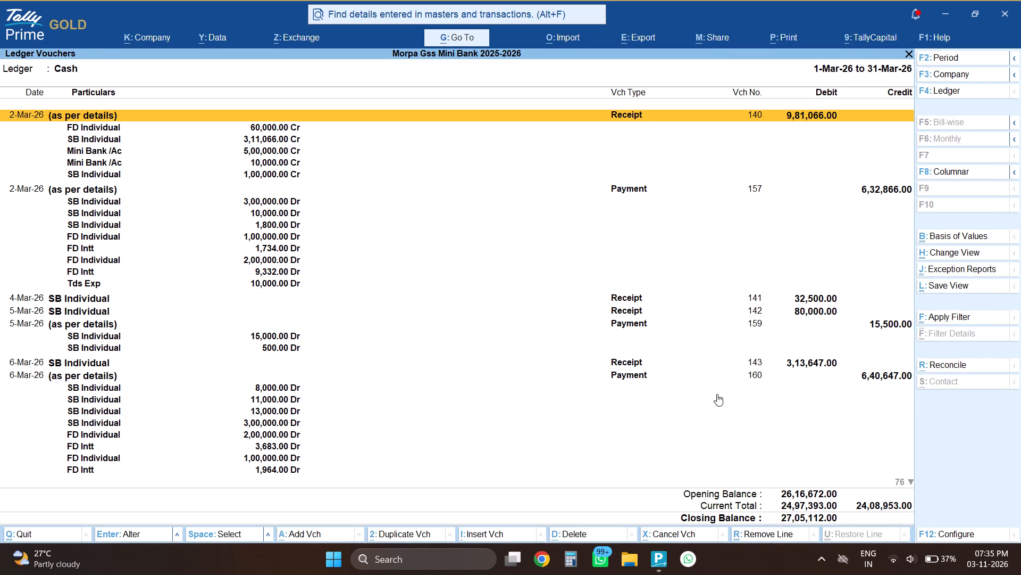
{"action": "type", "text": "----"}
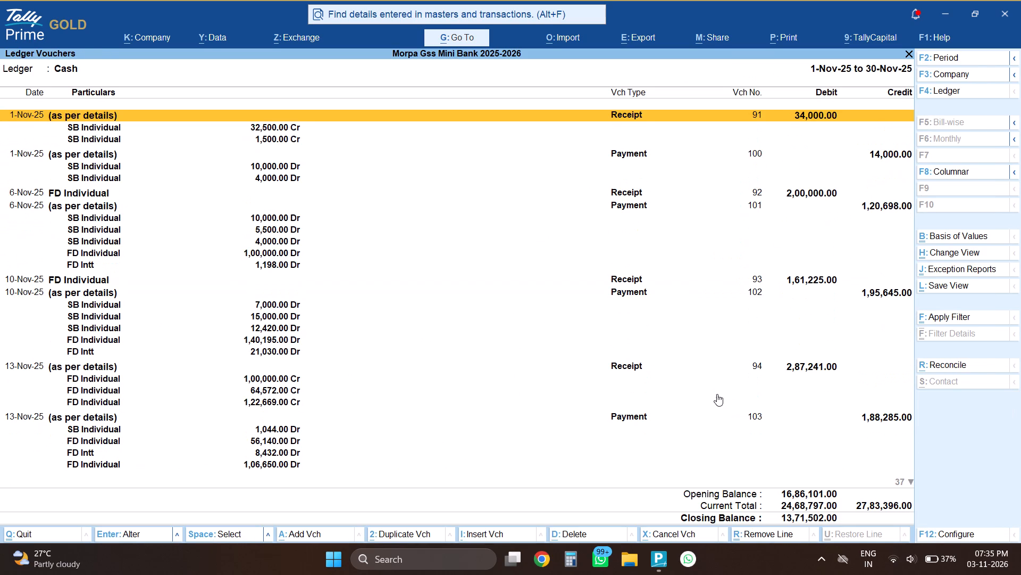
{"action": "key", "text": "plus"}
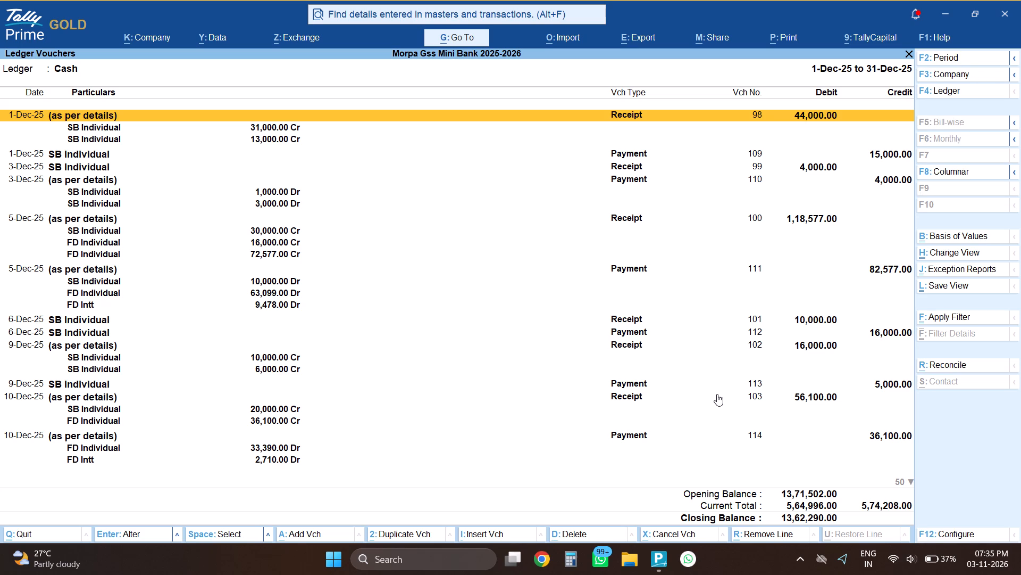
Limit the Cash ledger vouchers to a single day, starting from 1-12-2025.
{"action": "key", "text": "F2"}
{"action": "key", "text": "Return"}
{"action": "key", "text": "space"}
{"action": "key", "text": "Return"}
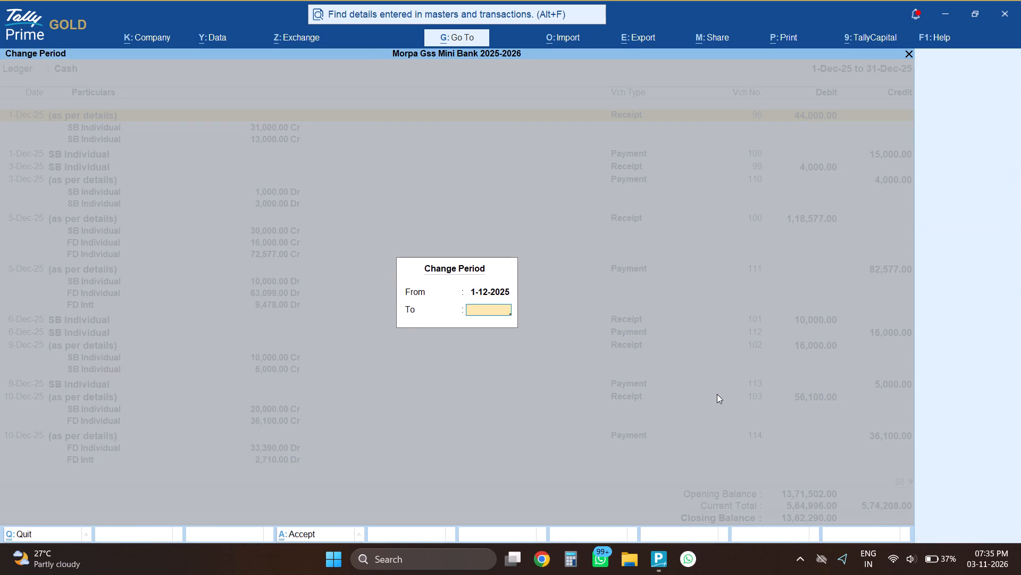
{"action": "key", "text": "ctrl+F6"}
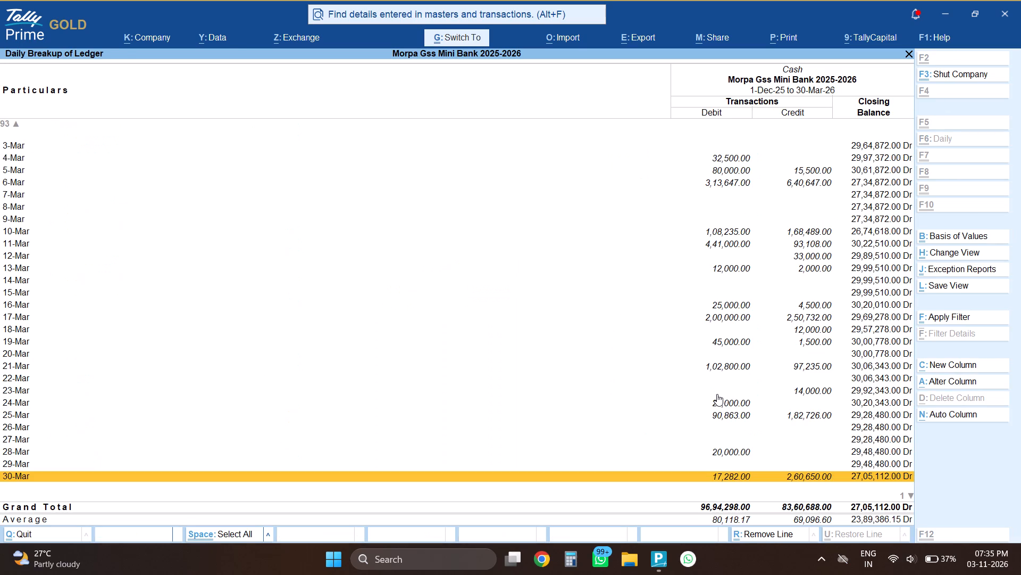
Open the Cash ledger vouchers for 1-Dec-25 from the daily breakup and review that day's receipt and payment entries.
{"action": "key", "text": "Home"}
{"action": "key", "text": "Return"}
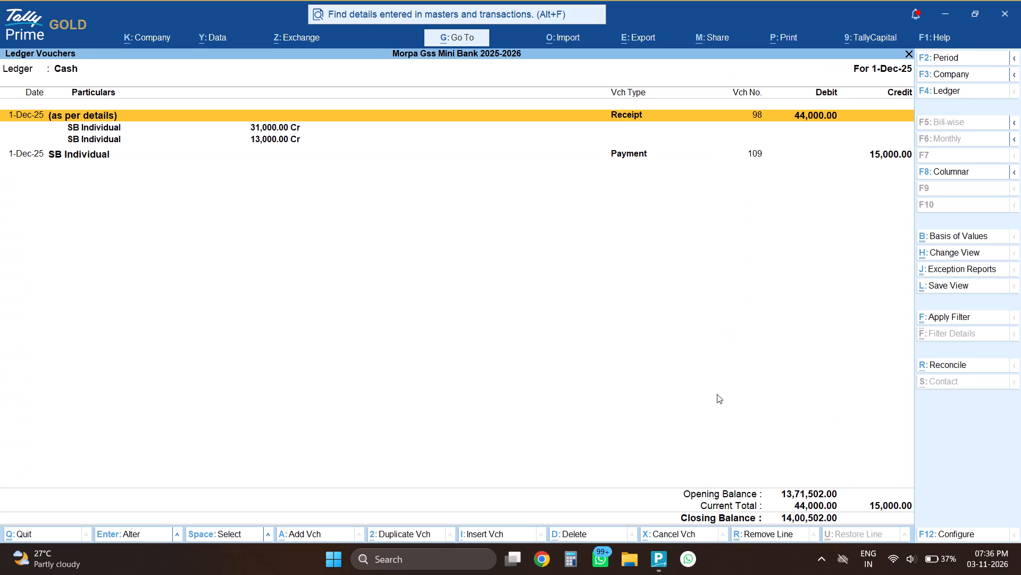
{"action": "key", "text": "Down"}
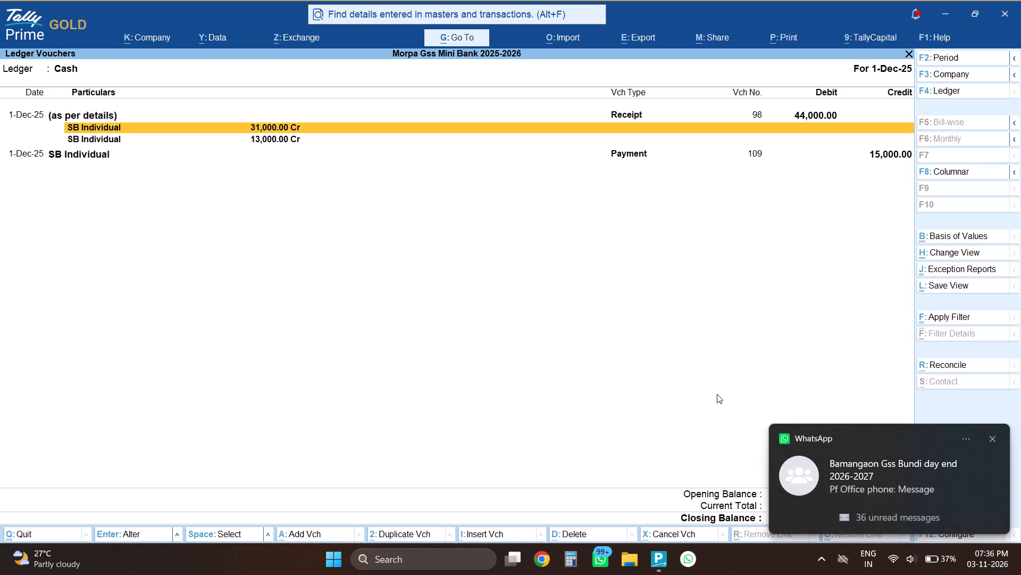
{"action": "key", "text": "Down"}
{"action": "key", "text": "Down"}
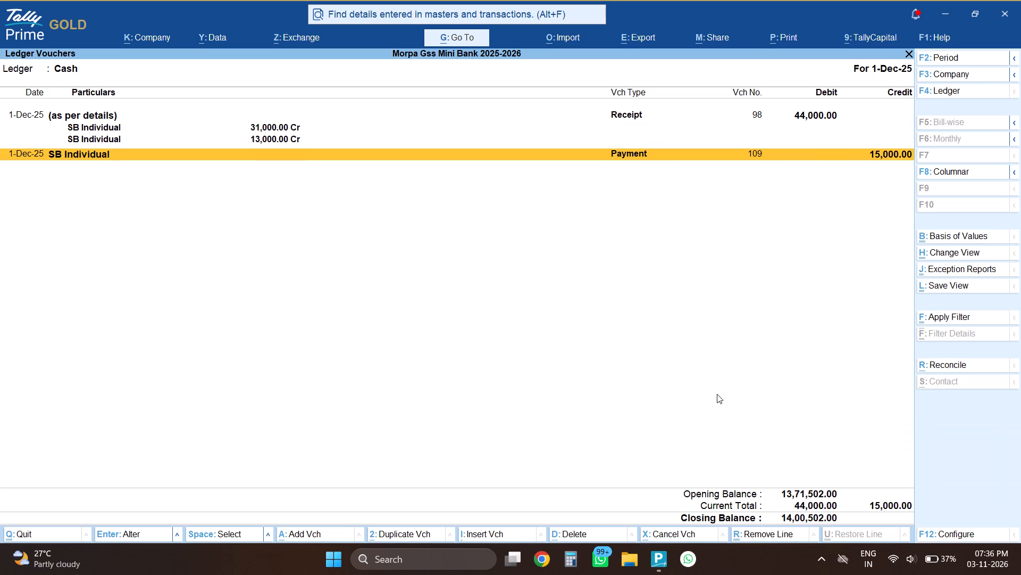
Advance the Cash ledger vouchers to 3-Dec-25 and review that day's receipt and payment entries.
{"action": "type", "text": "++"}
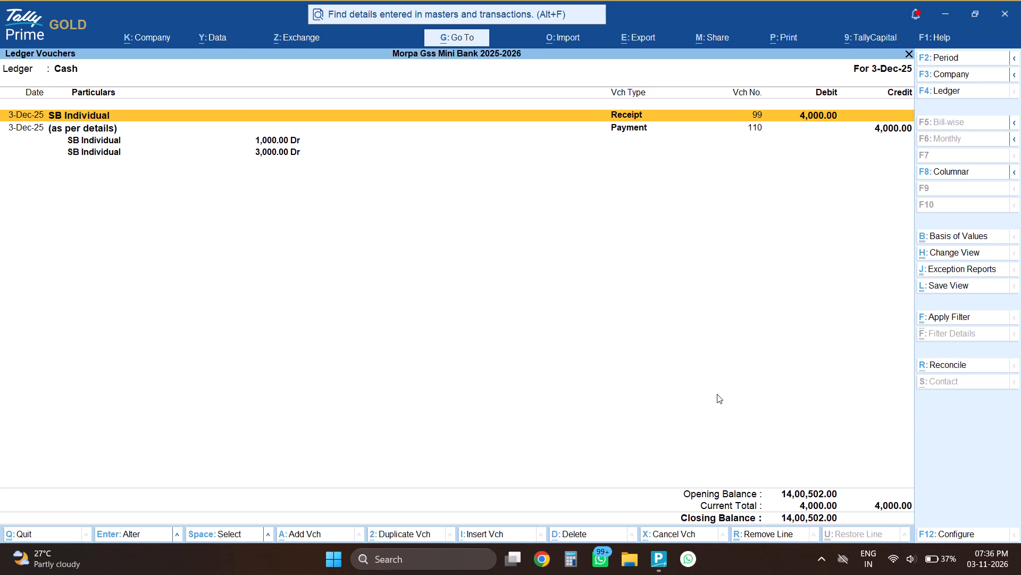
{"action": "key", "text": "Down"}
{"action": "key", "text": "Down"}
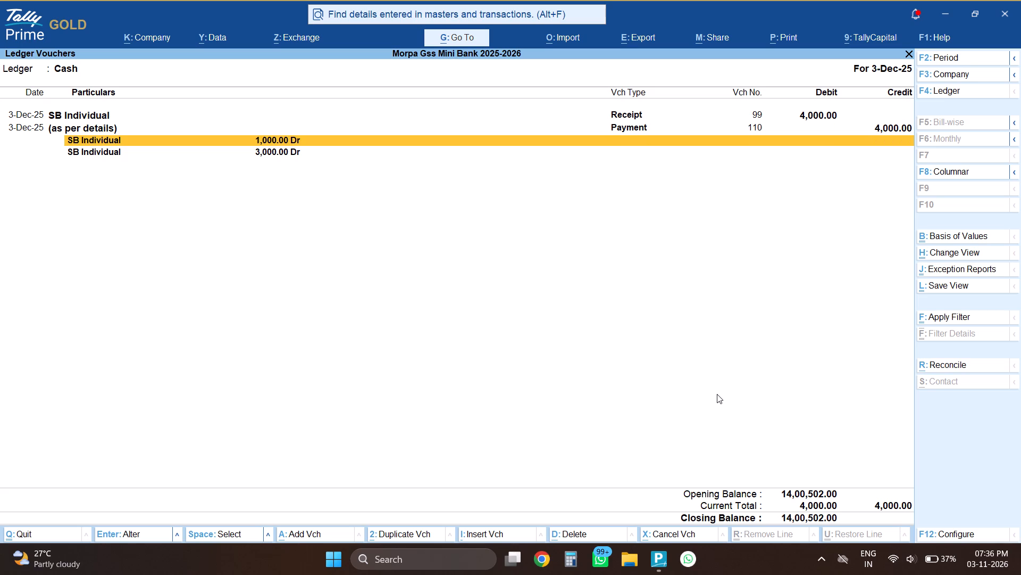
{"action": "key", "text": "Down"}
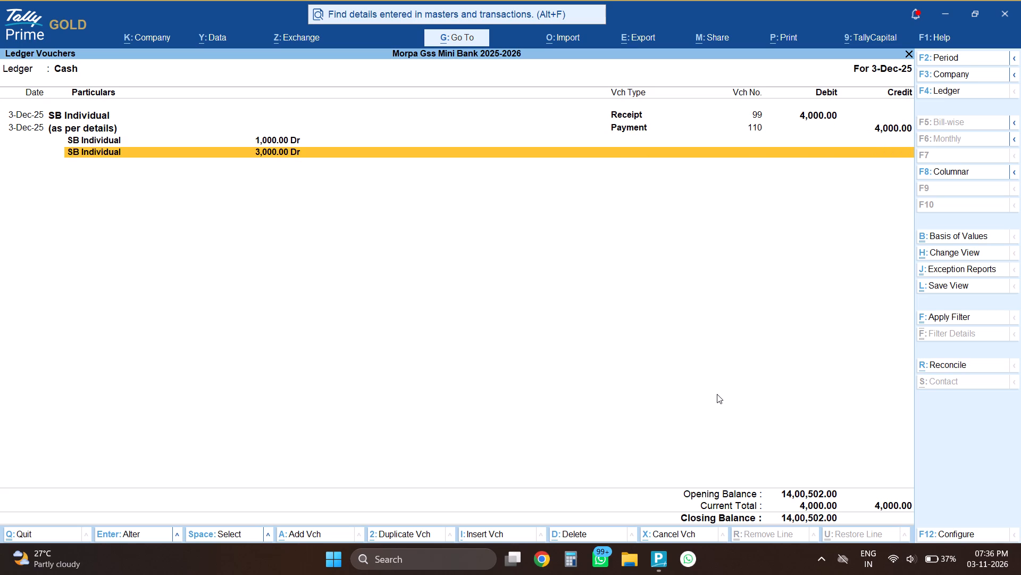
Examine the Cash ledger's receipt and payment entries for 5-Dec-25 line by line.
{"action": "type", "text": "++"}
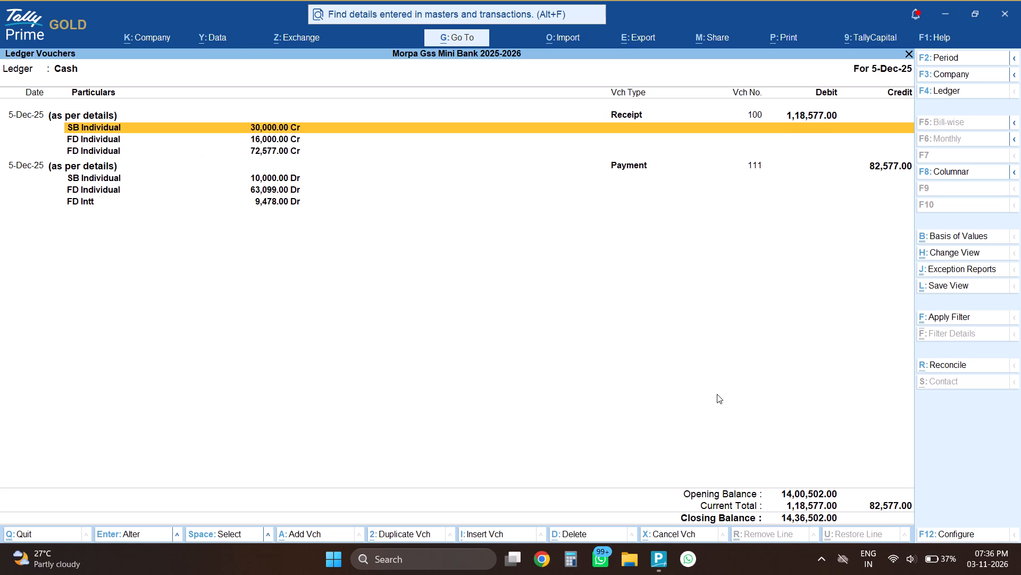
{"action": "key", "text": "Down"}
{"action": "key", "text": "Down"}
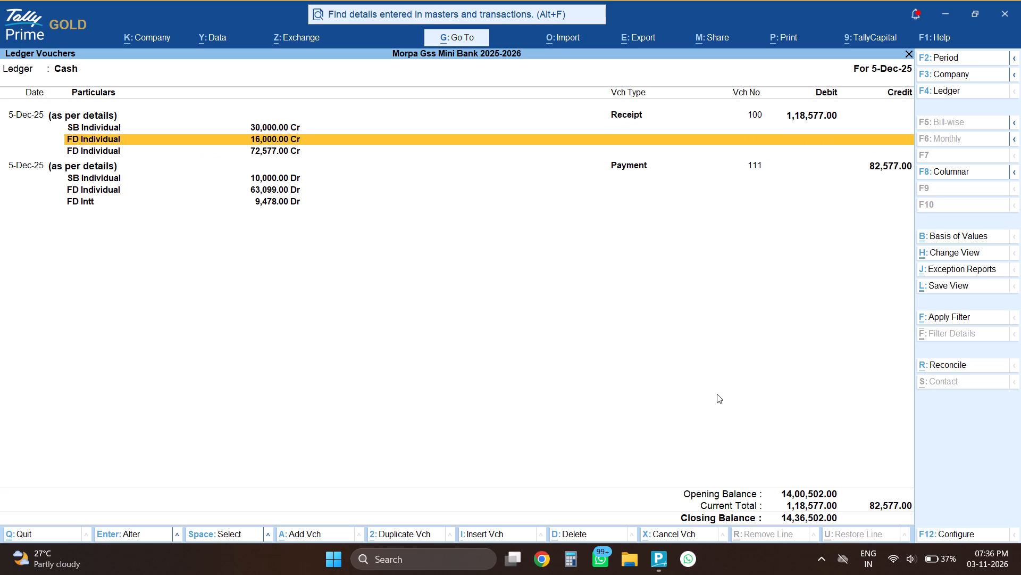
{"action": "key", "text": "Down"}
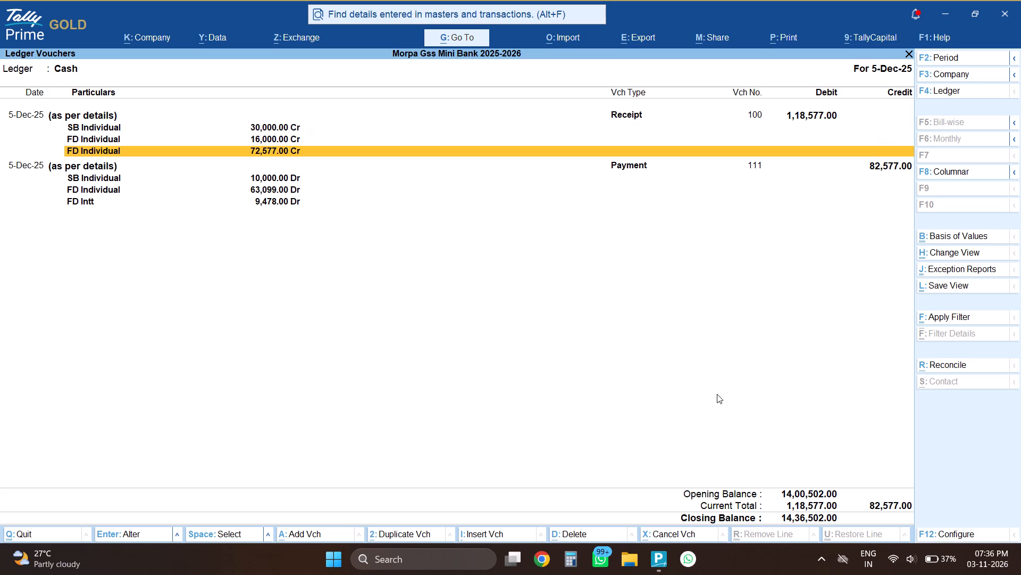
{"action": "key", "text": "Down"}
{"action": "key", "text": "Down"}
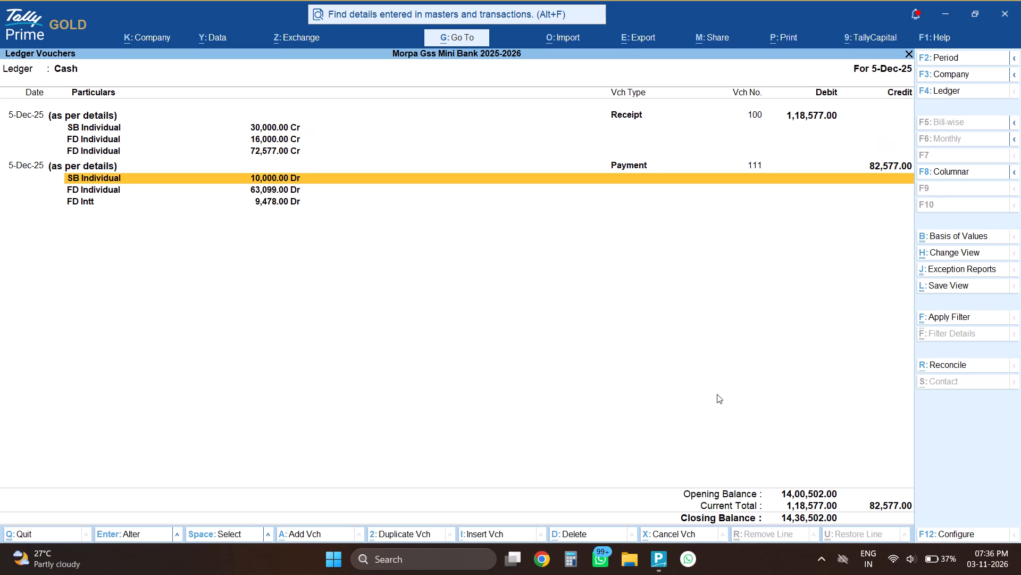
{"action": "key", "text": "Down"}
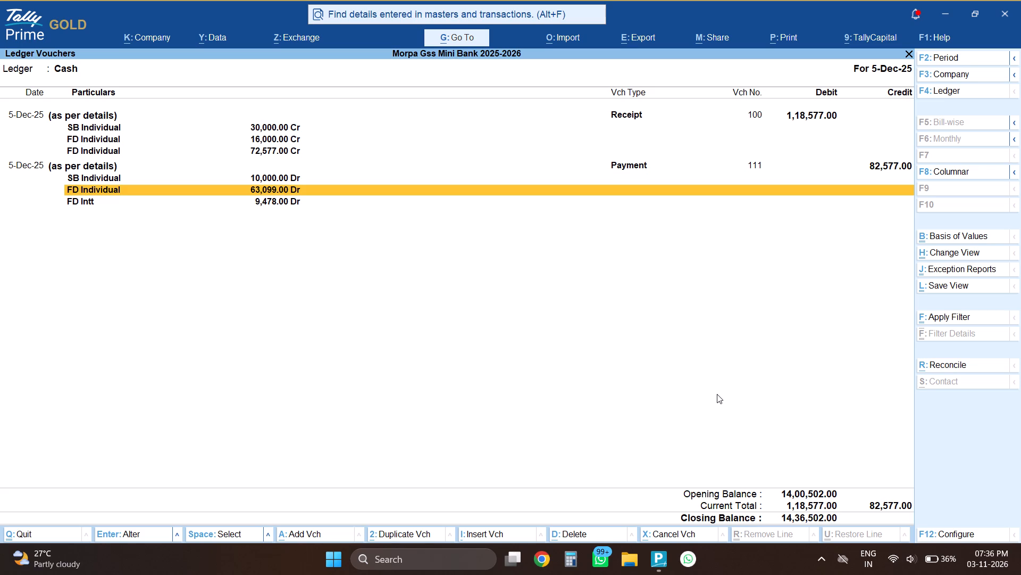
{"action": "key", "text": "Down"}
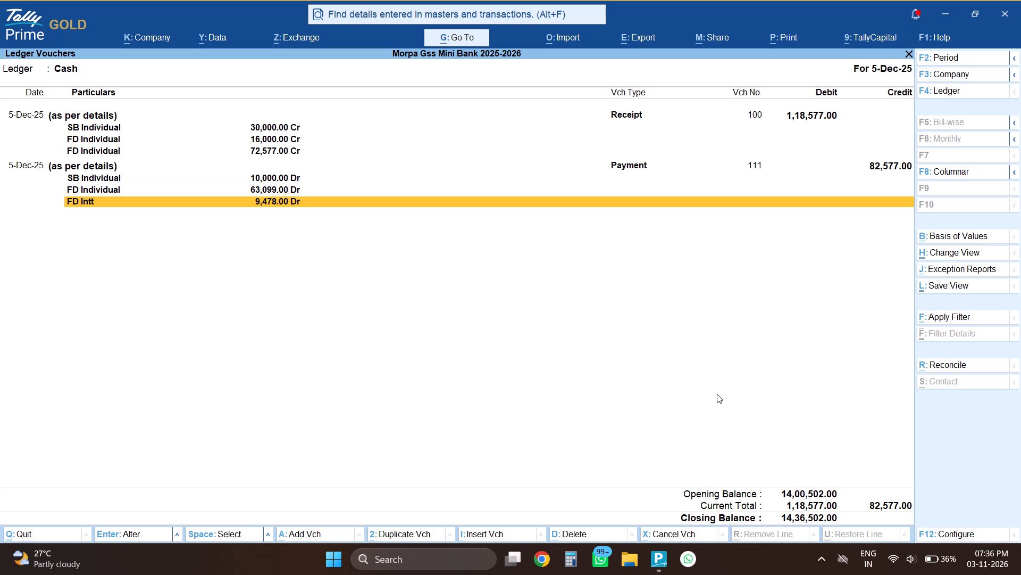
Examine the Cash ledger's receipt and payment entries day by day from 6-Dec-25 to 10-Dec-25.
{"action": "key", "text": "plus"}
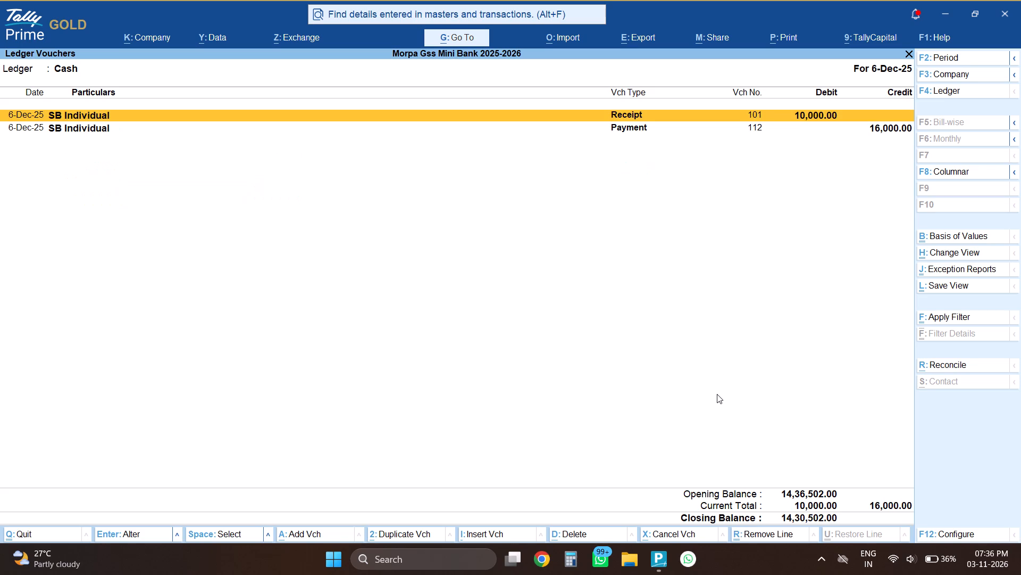
{"action": "key", "text": "Down"}
{"action": "key", "text": "Down"}
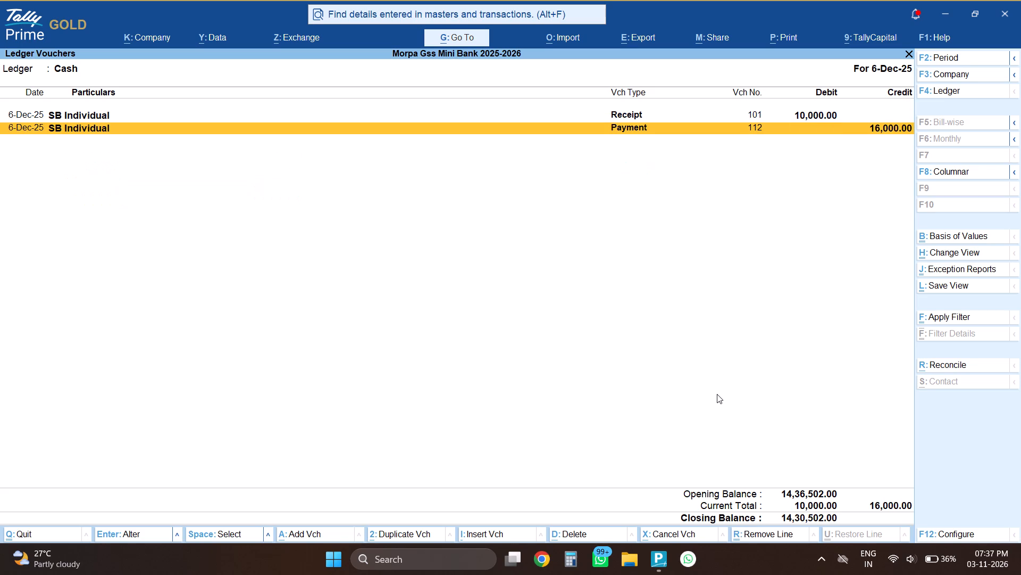
{"action": "type", "text": "+++"}
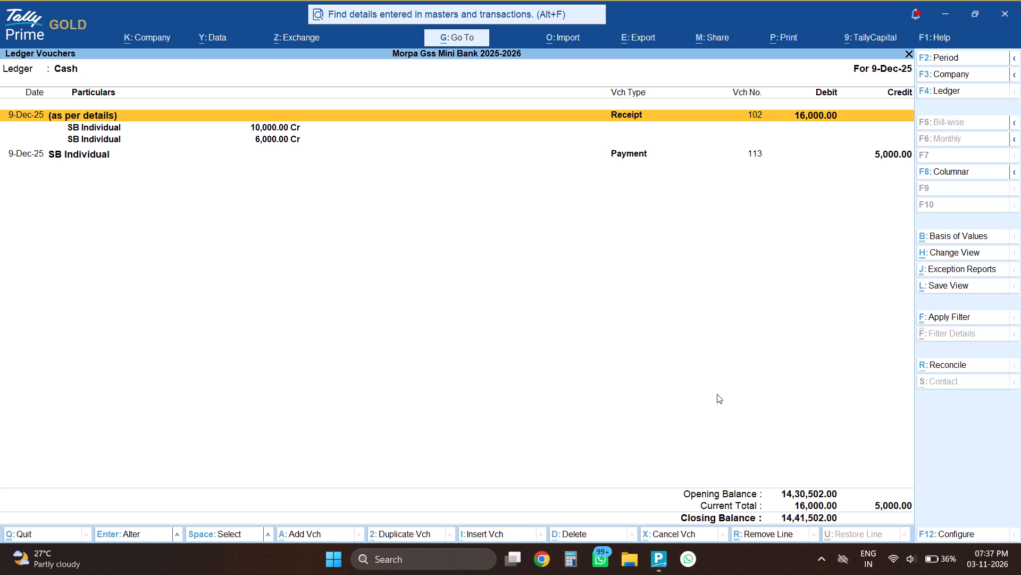
{"action": "key", "text": "Down"}
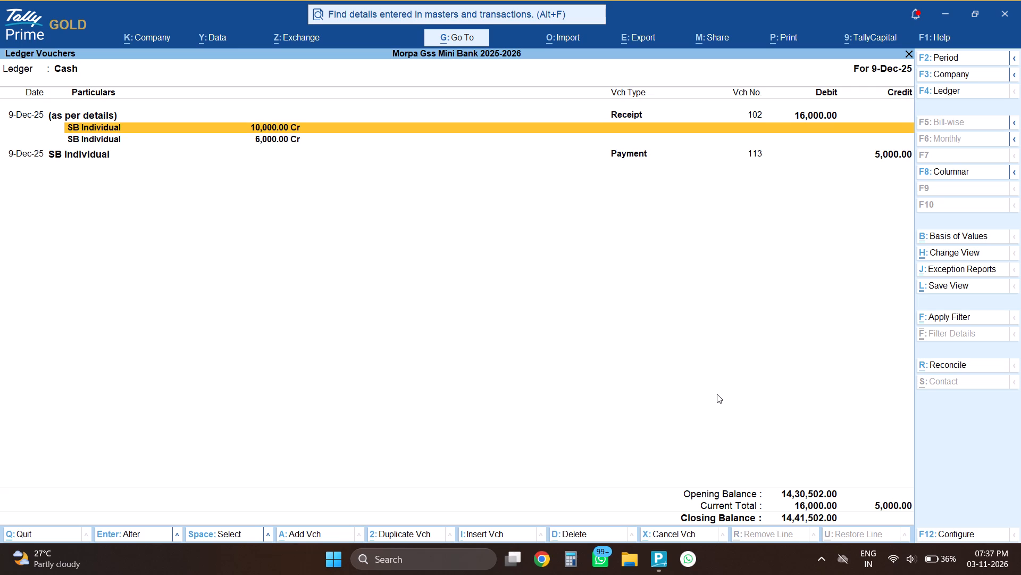
{"action": "key", "text": "Down"}
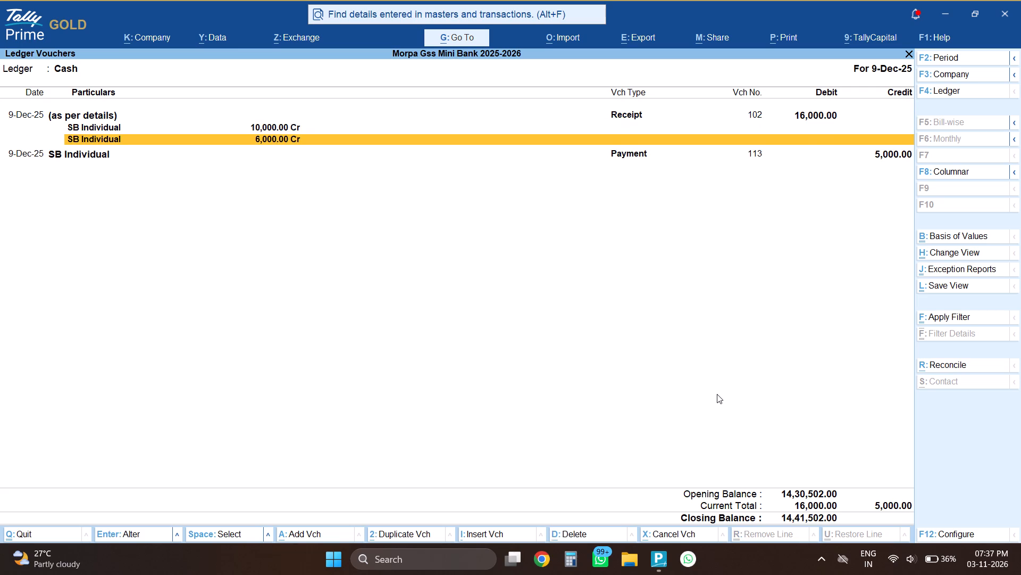
{"action": "key", "text": "Down"}
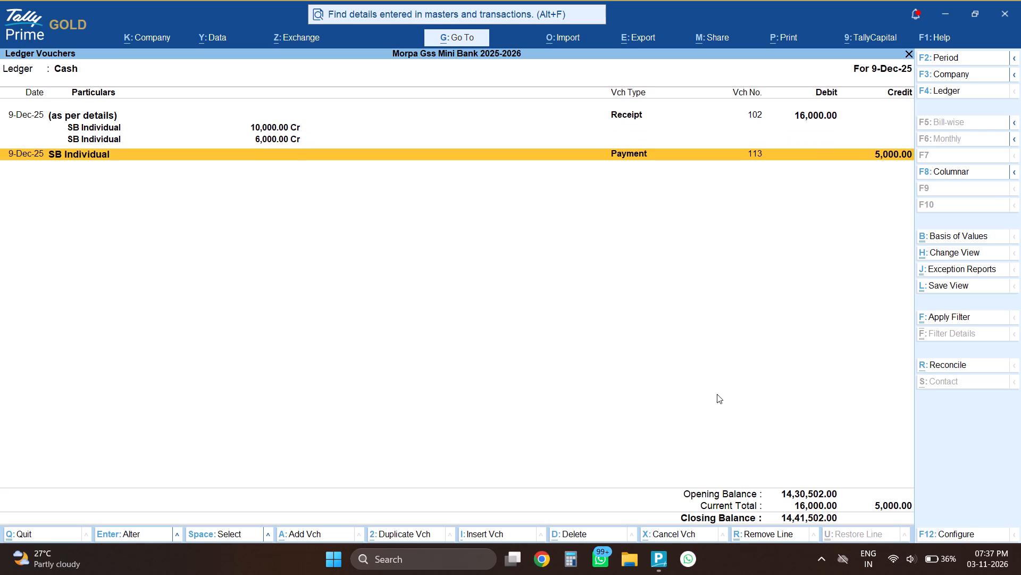
{"action": "key", "text": "plus"}
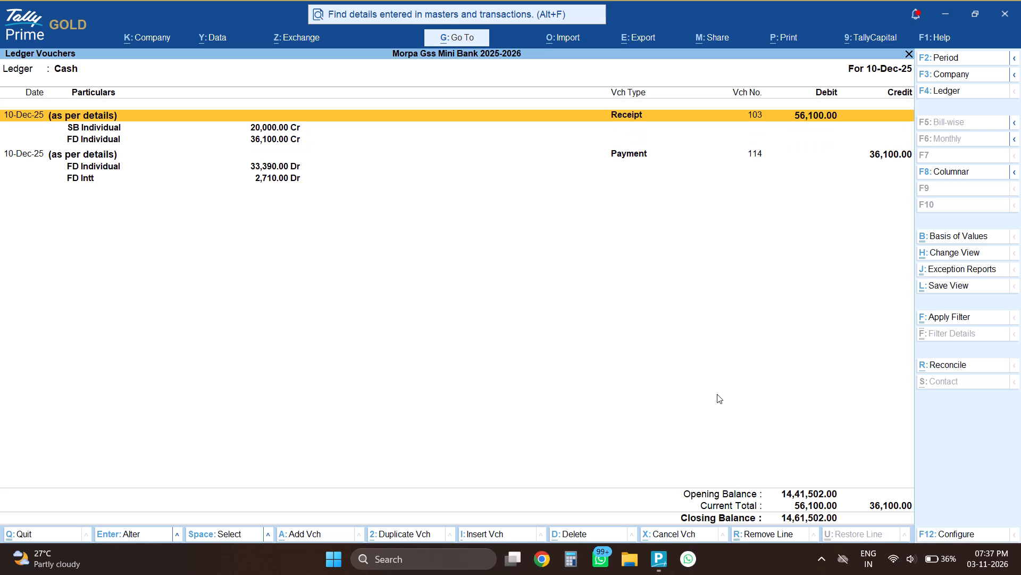
{"action": "key", "text": "Down"}
{"action": "key", "text": "Down"}
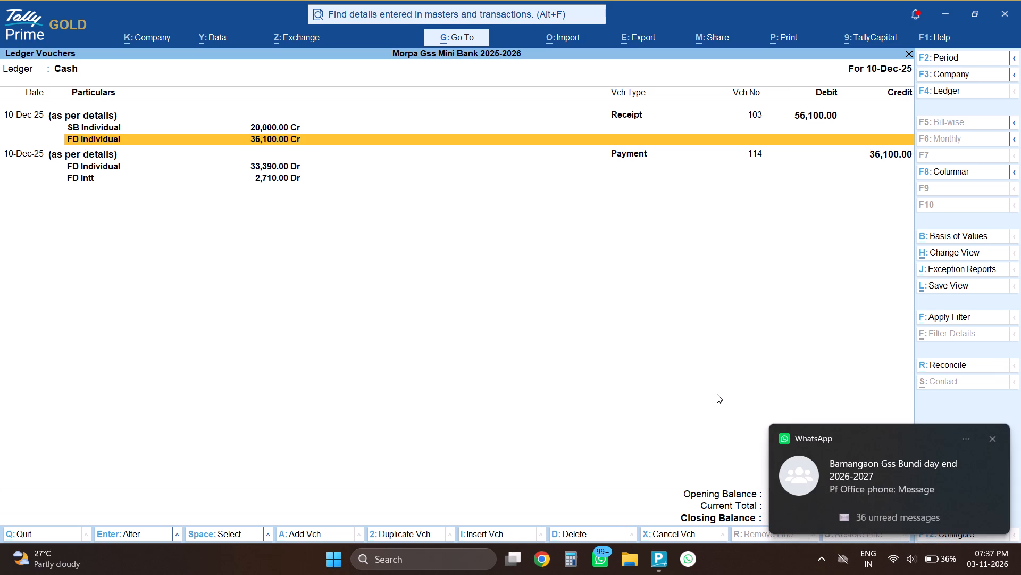
Examine the rest of the Cash ledger's receipt and payment entries for 10-Dec-25 and advance to the vouchers for 11-Dec-25.
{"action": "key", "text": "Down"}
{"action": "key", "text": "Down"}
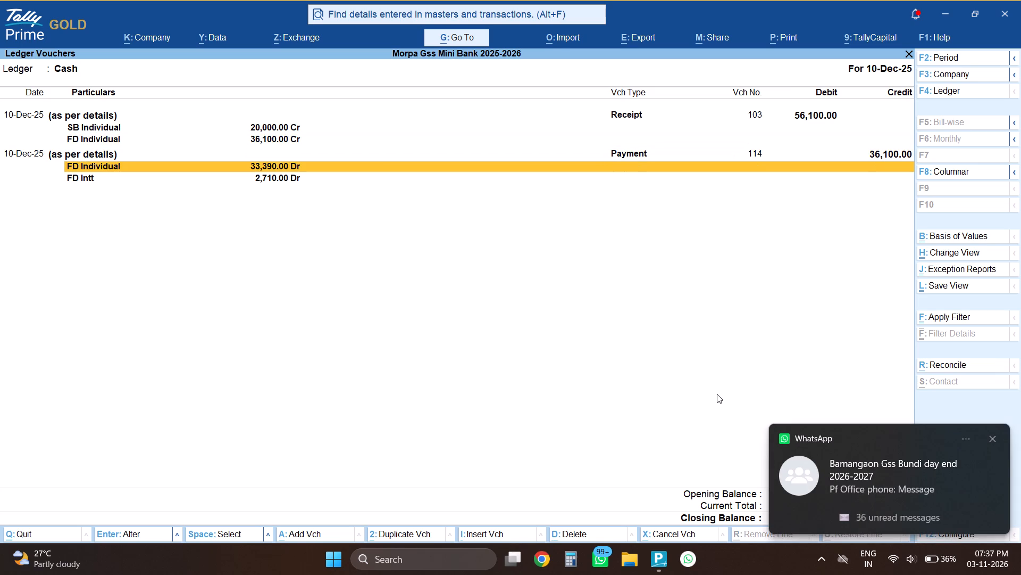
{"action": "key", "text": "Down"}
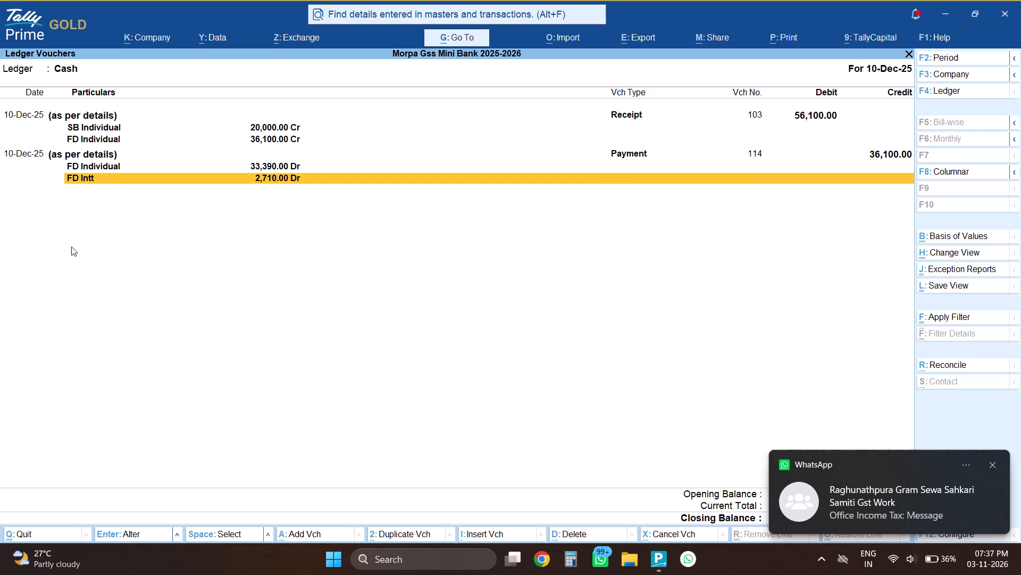
{"action": "left_click", "coordinate": [883, 415]}
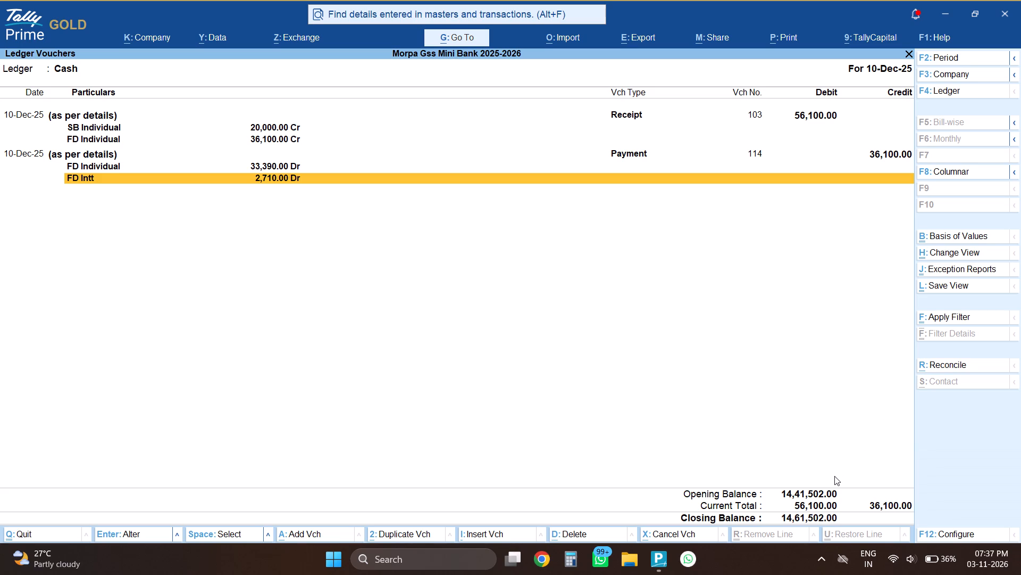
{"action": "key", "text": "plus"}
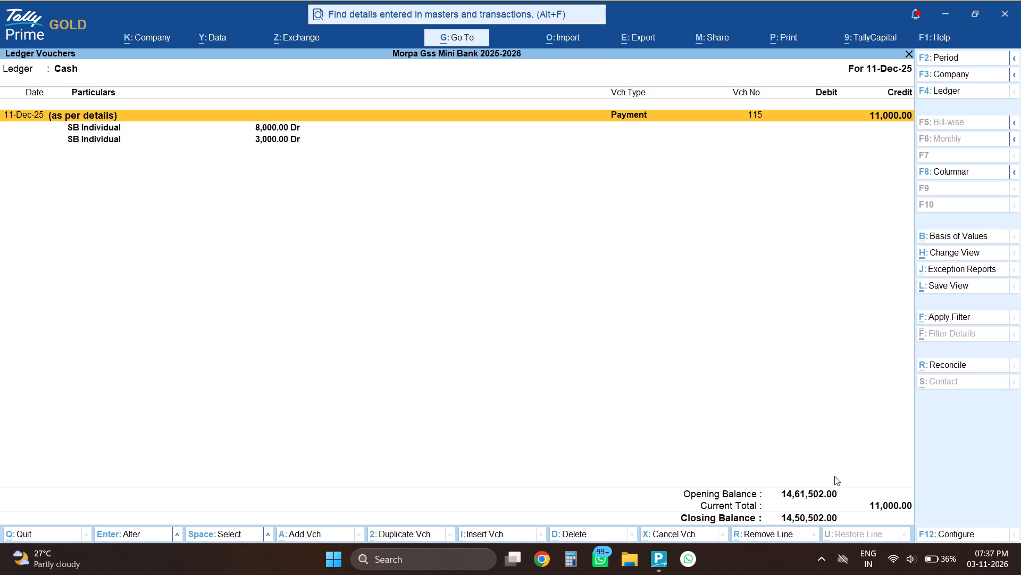
Examine the Cash ledger's receipt and payment entries day by day from 11-Dec-25 to 15-Dec-25.
{"action": "key", "text": "Down"}
{"action": "key", "text": "Down"}
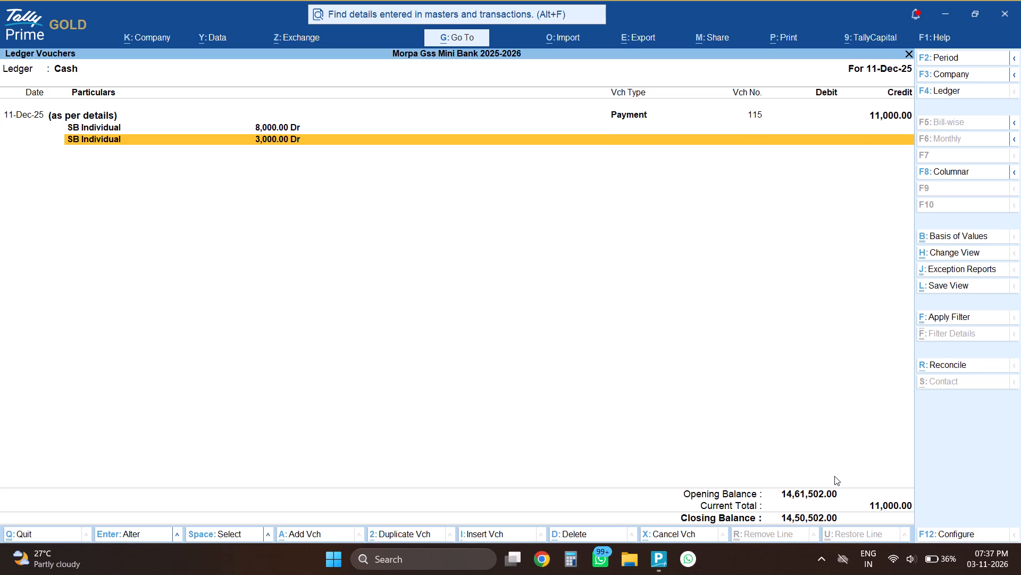
{"action": "key", "text": "plus"}
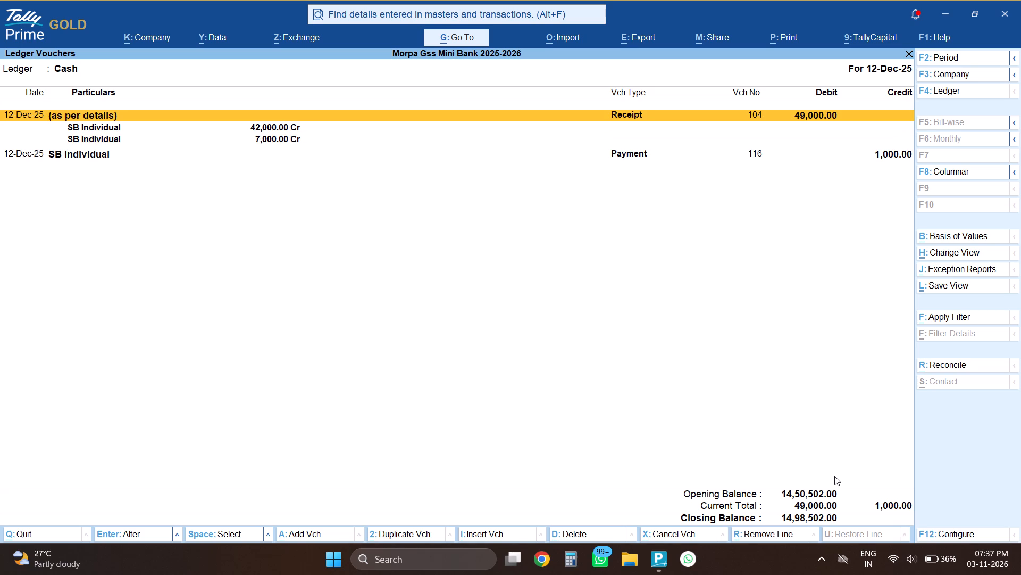
{"action": "key", "text": "Down"}
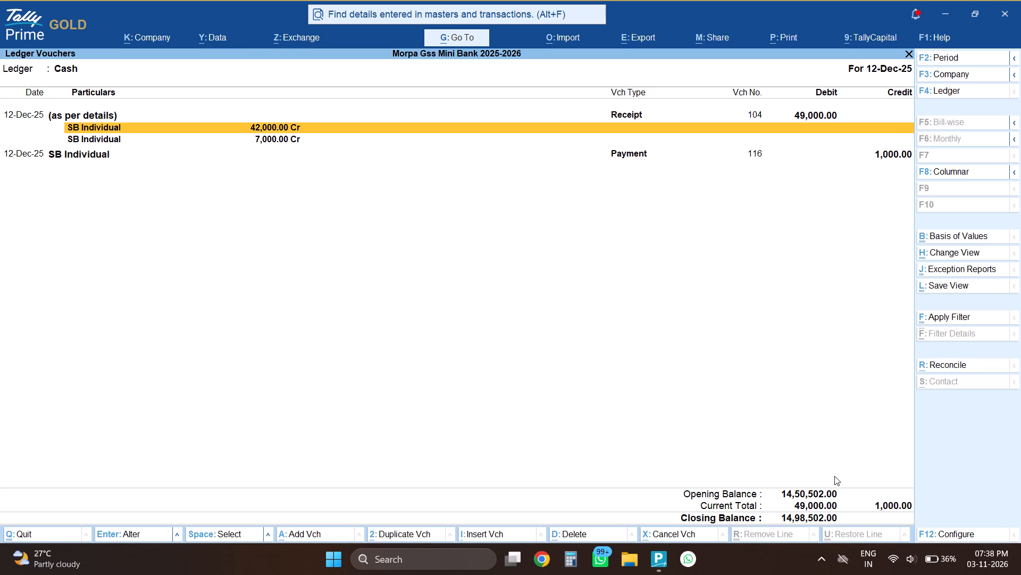
{"action": "key", "text": "Down"}
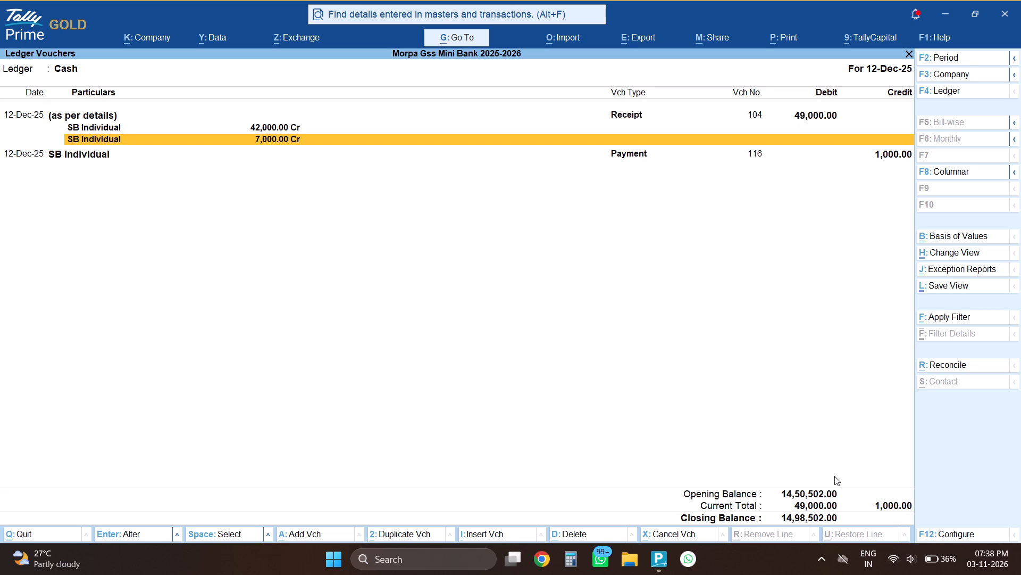
{"action": "key", "text": "Down"}
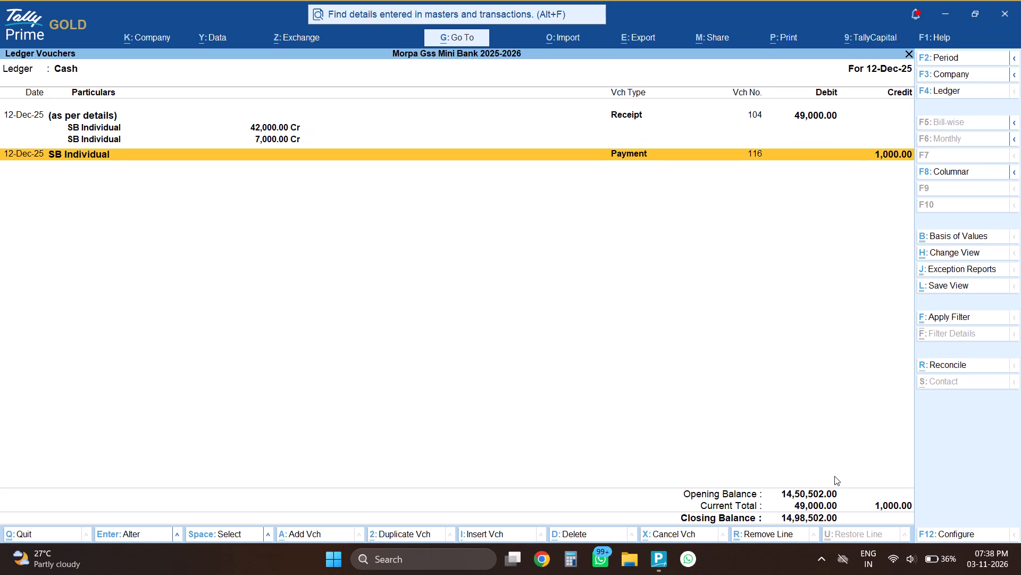
{"action": "key", "text": "plus"}
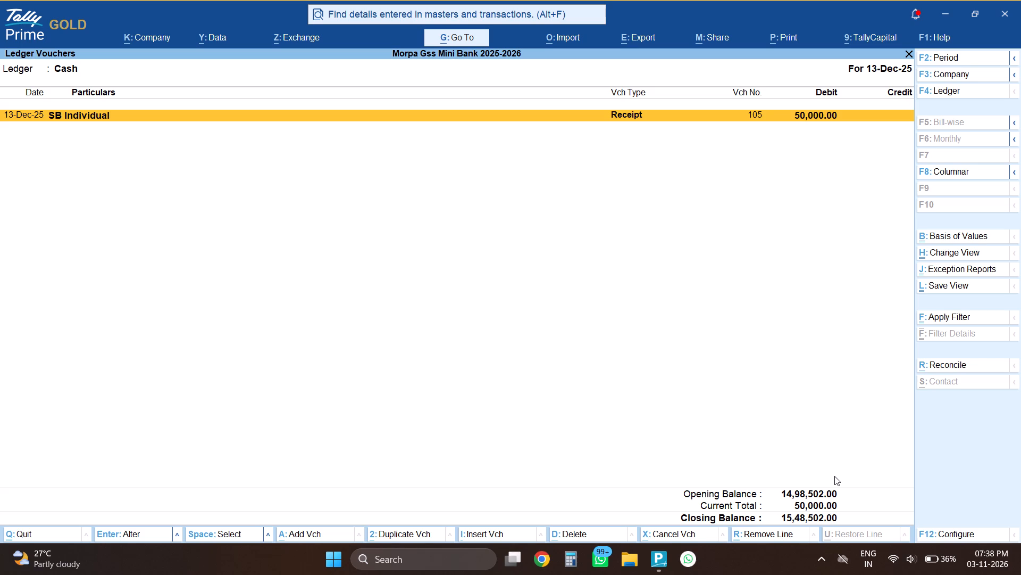
{"action": "key", "text": "plus"}
{"action": "key", "text": "plus"}
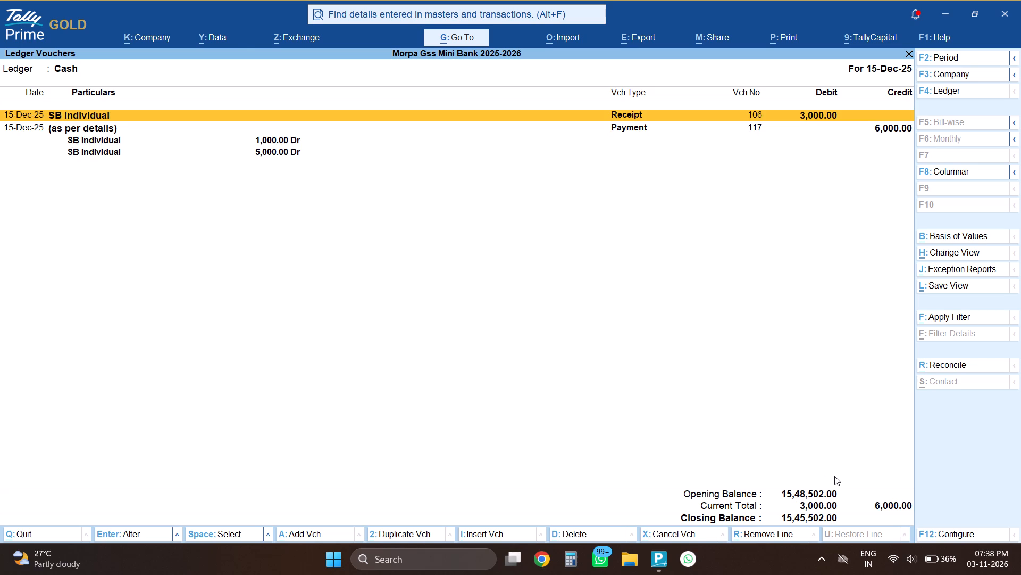
{"action": "key", "text": "Down"}
{"action": "key", "text": "Down"}
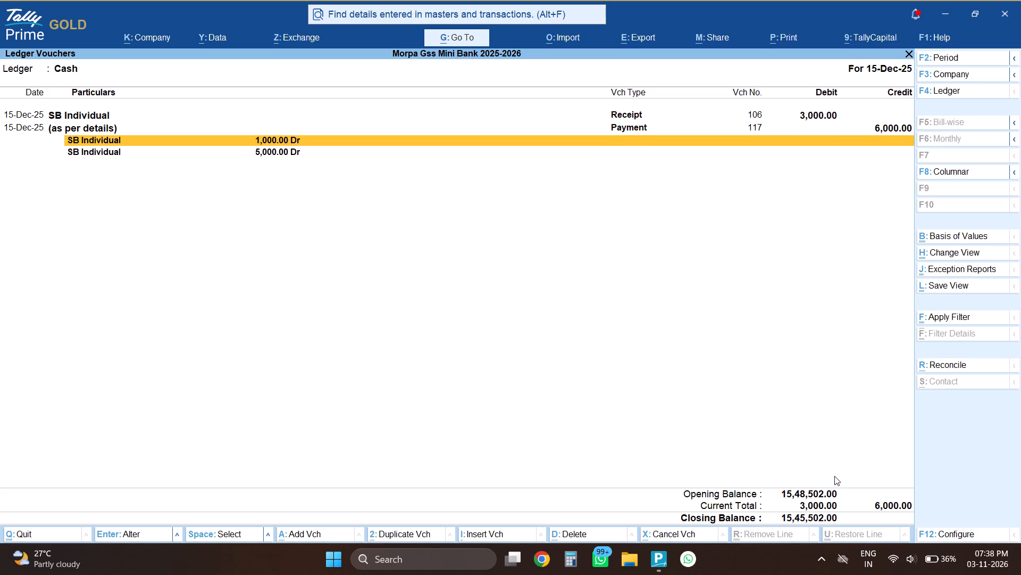
{"action": "key", "text": "Down"}
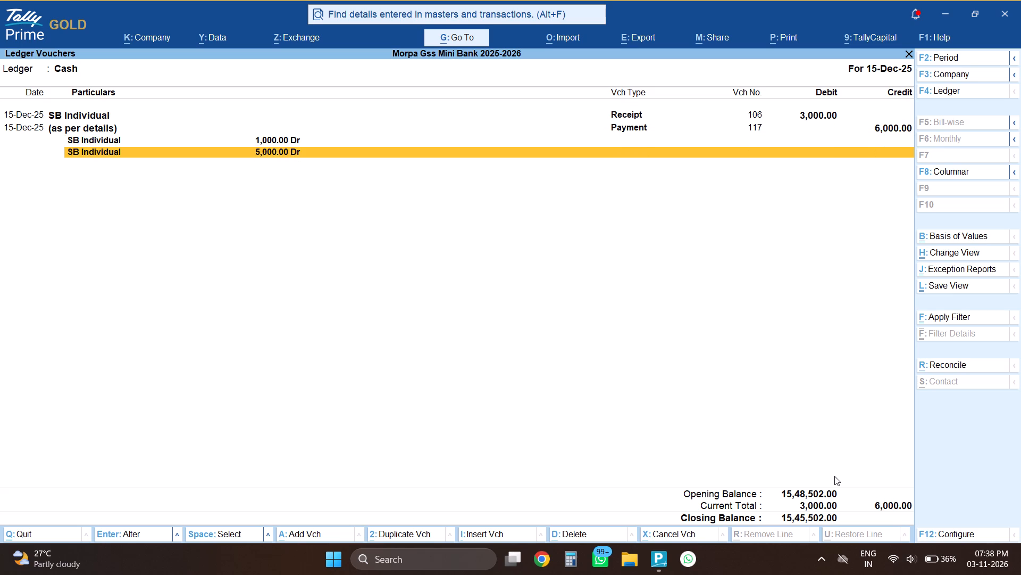
Switch to Calculator, work out 1500 × 6%, clear it and return to TallyPrime.
{"action": "key", "text": "super+2"}
{"action": "key", "text": "Escape"}
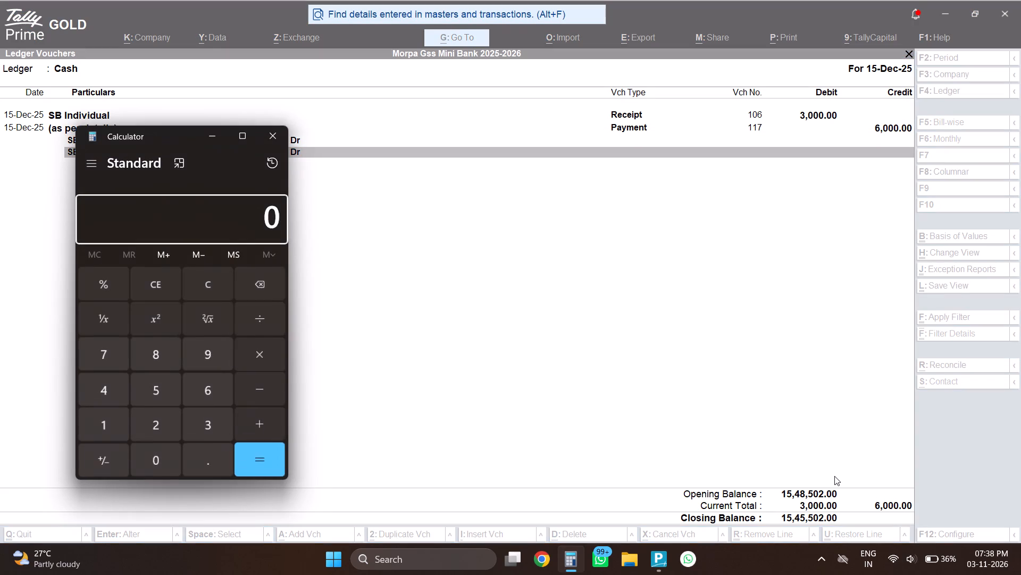
{"action": "type", "text": "1500*"}
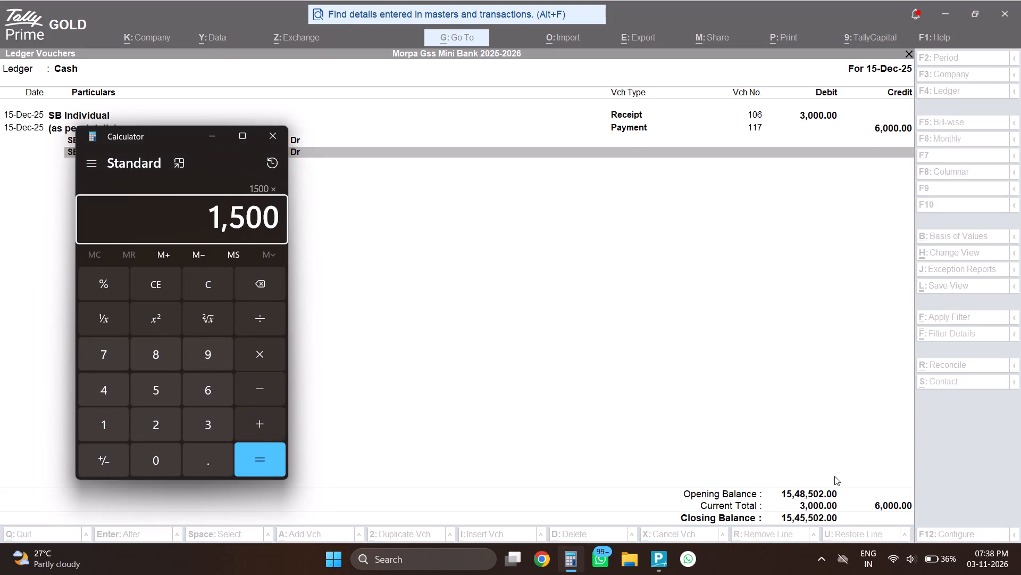
{"action": "key", "text": "6"}
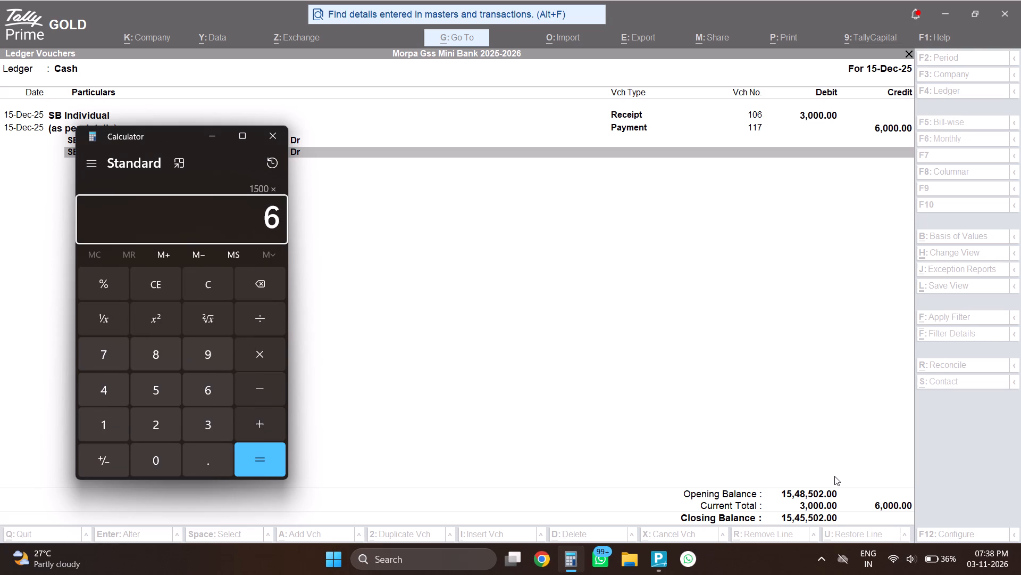
{"action": "key", "text": "shift+percent"}
{"action": "key", "text": "Return"}
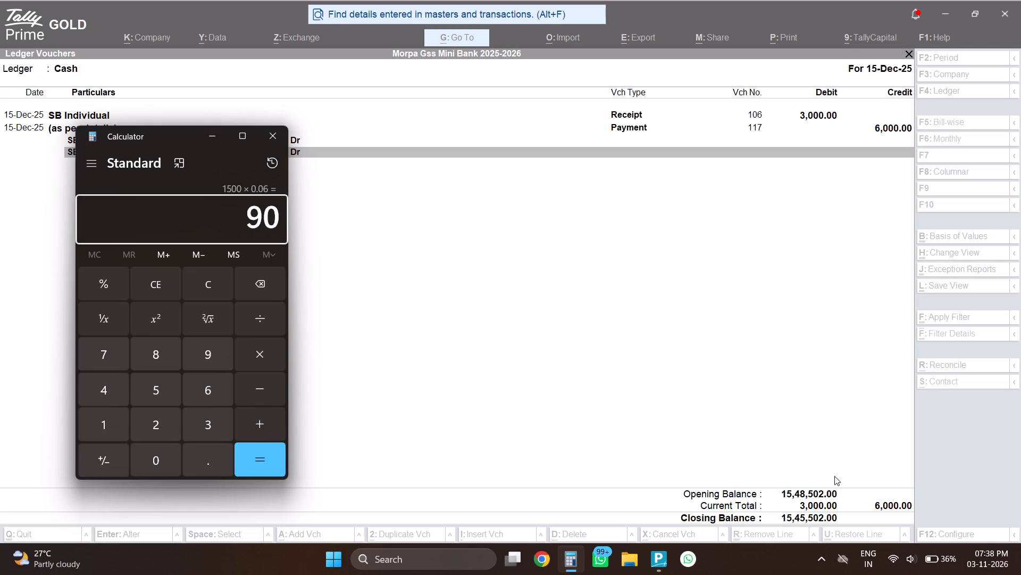
{"action": "key", "text": "Escape"}
{"action": "key", "text": "alt+Tab"}
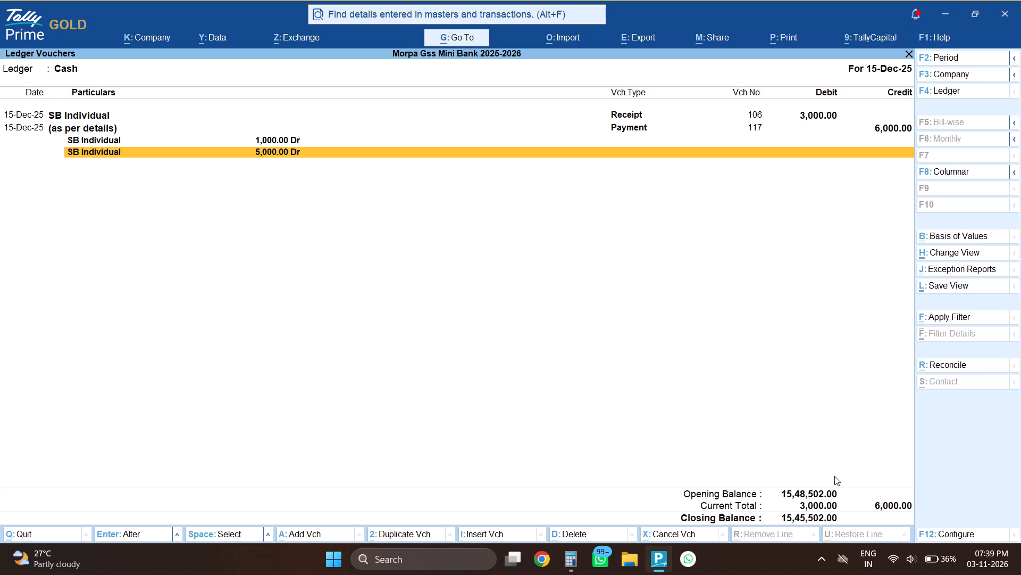
Go through the 17-Dec-25 entries, set the Cashless amount in payment voucher 118 to 0 and save the voucher.
{"action": "type", "text": "++"}
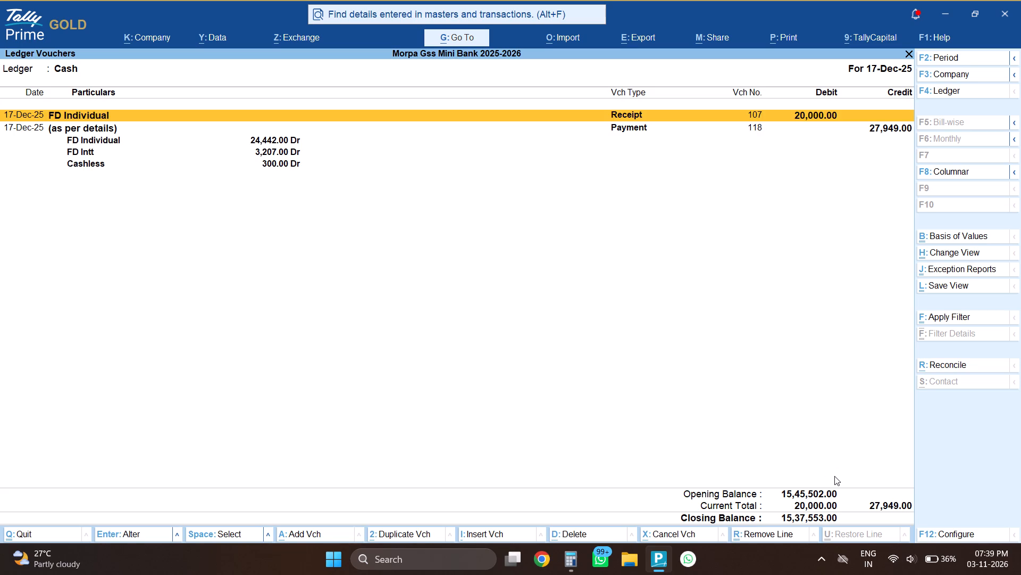
{"action": "key", "text": "Down"}
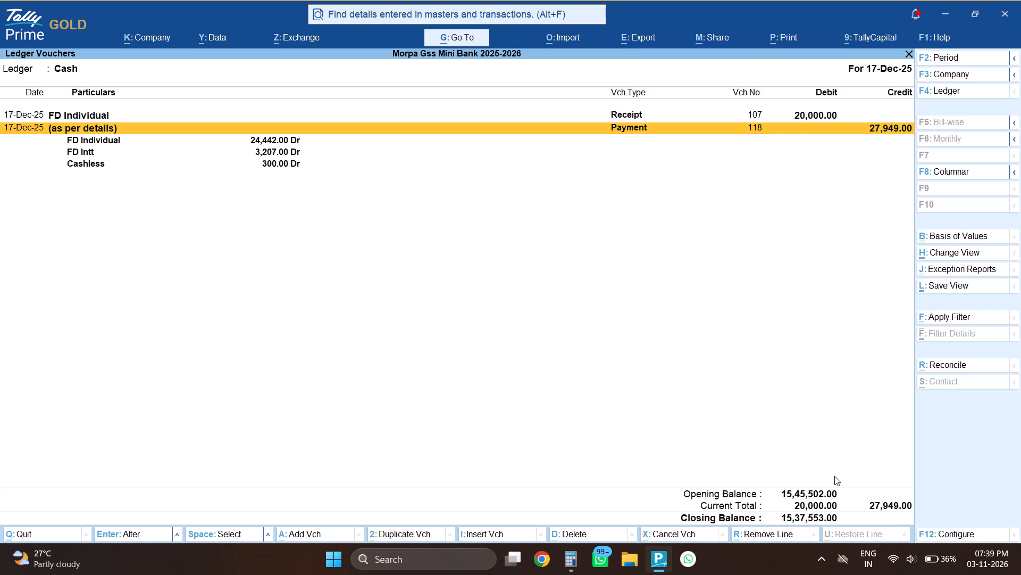
{"action": "key", "text": "Down"}
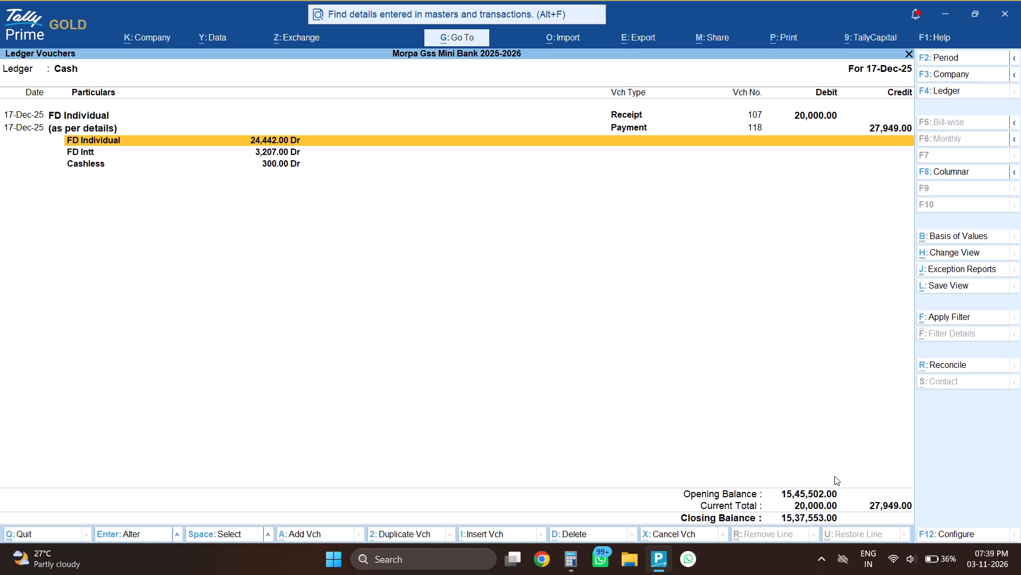
{"action": "key", "text": "Down"}
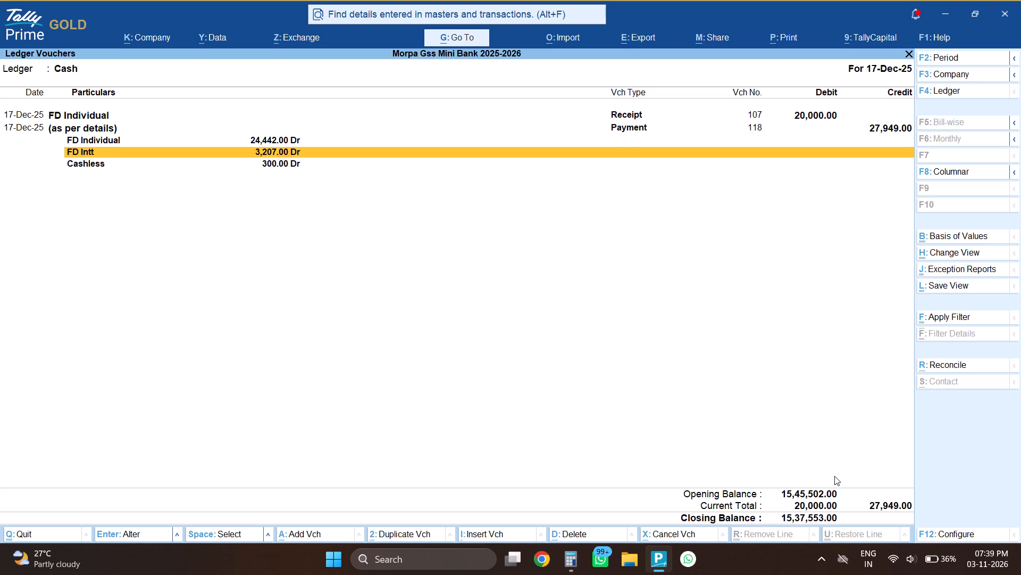
{"action": "key", "text": "Down"}
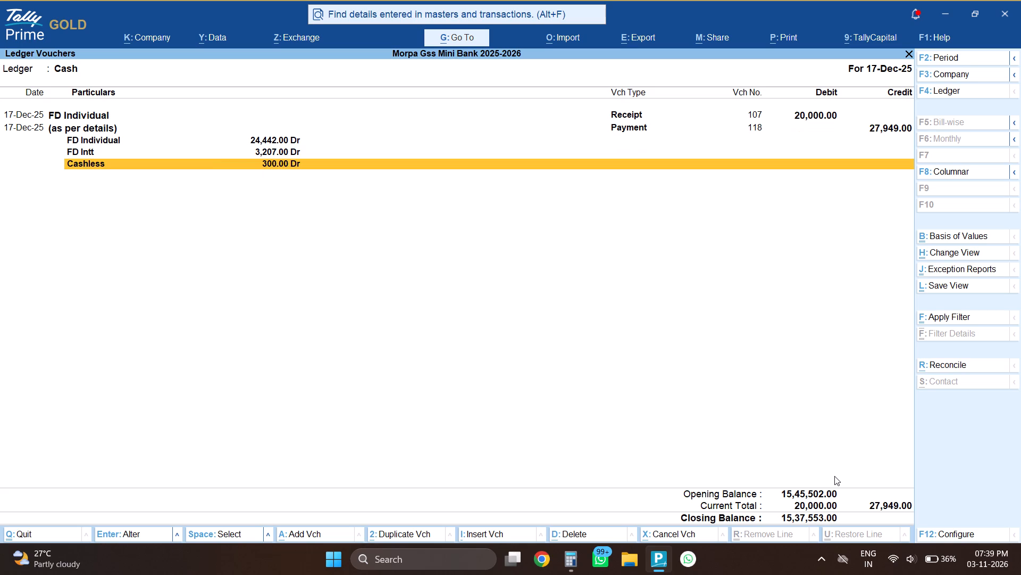
{"action": "key", "text": "Down"}
{"action": "key", "text": "Up"}
{"action": "key", "text": "Up"}
{"action": "key", "text": "Up"}
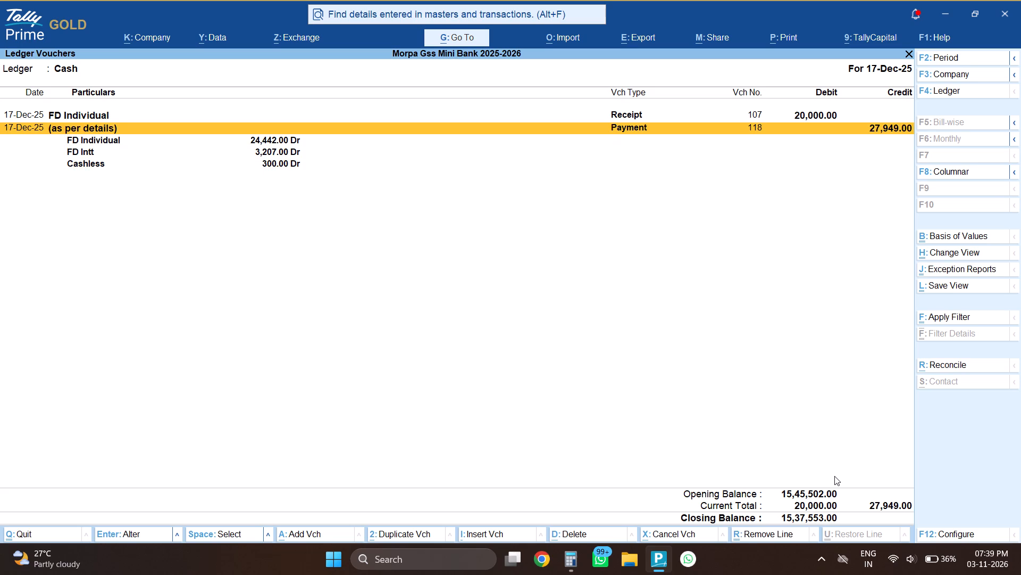
{"action": "key", "text": "Return"}
{"action": "key", "text": "Down"}
{"action": "key", "text": "Down"}
{"action": "key", "text": "Down"}
{"action": "key", "text": "Down"}
{"action": "key", "text": "Return"}
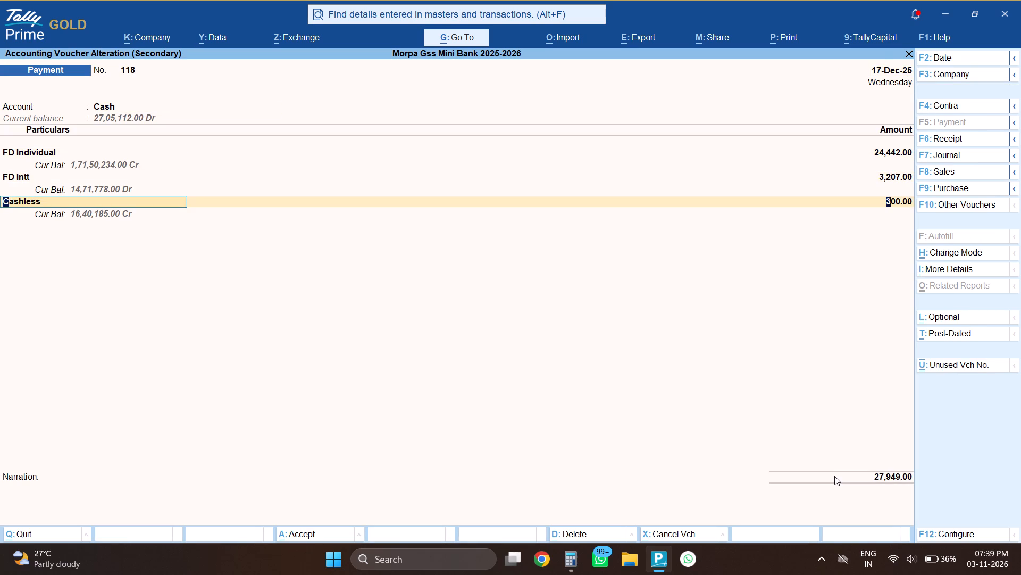
{"action": "key", "text": "0"}
{"action": "key", "text": "Return"}
{"action": "key", "text": "ctrl+a"}
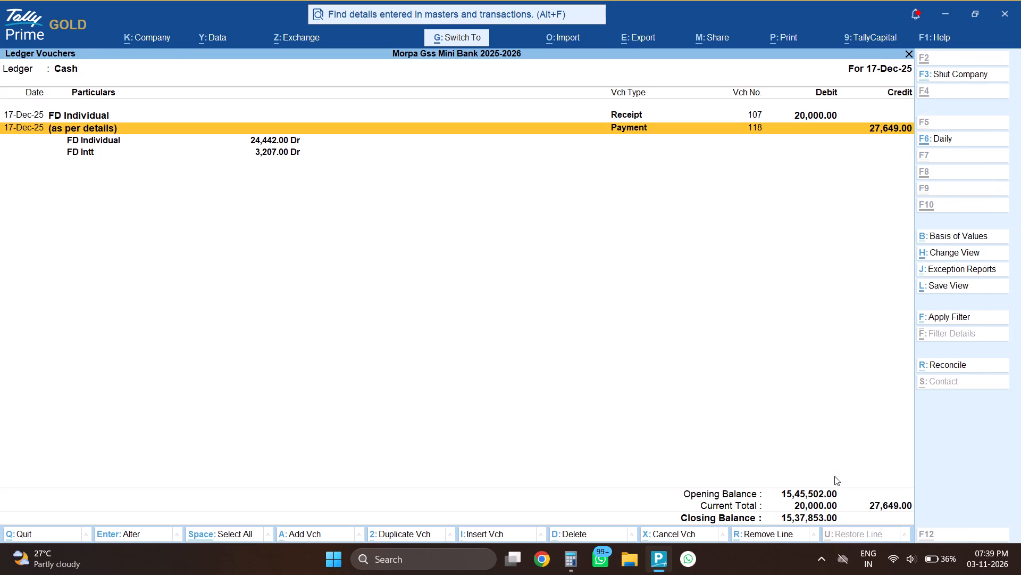
Examine the Cash ledger's receipt and payment entries day by day from 17-Dec-25 to 19-Dec-25.
{"action": "key", "text": "Down"}
{"action": "key", "text": "Down"}
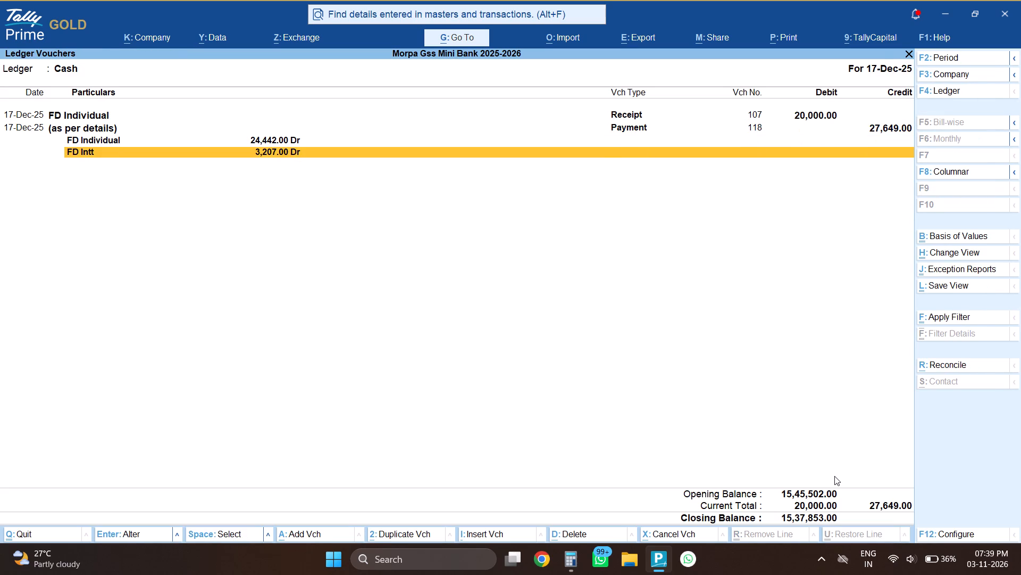
{"action": "key", "text": "Down"}
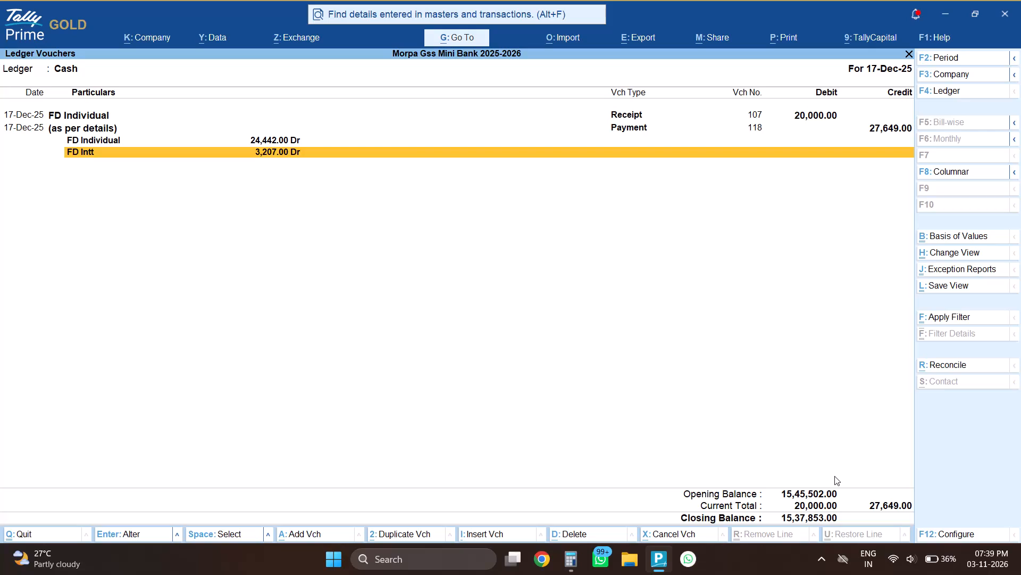
{"action": "key", "text": "plus"}
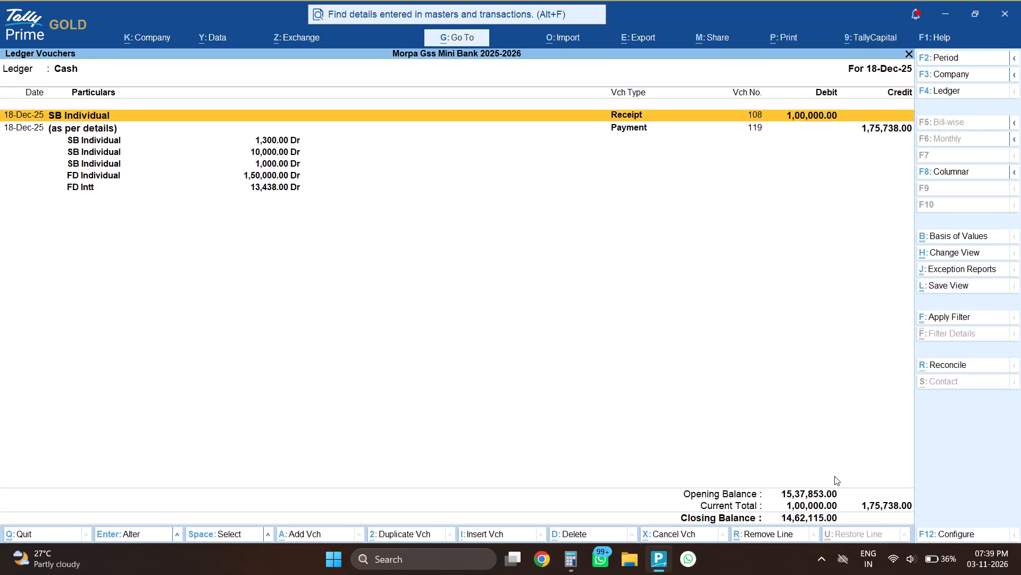
{"action": "key", "text": "Down"}
{"action": "key", "text": "Down"}
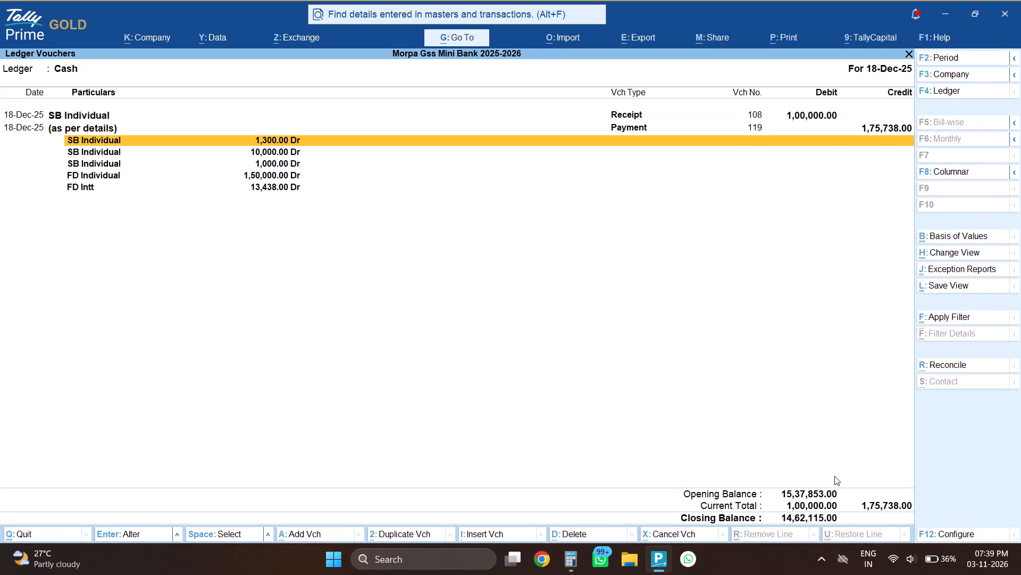
{"action": "key", "text": "0"}
{"action": "key", "text": "Down"}
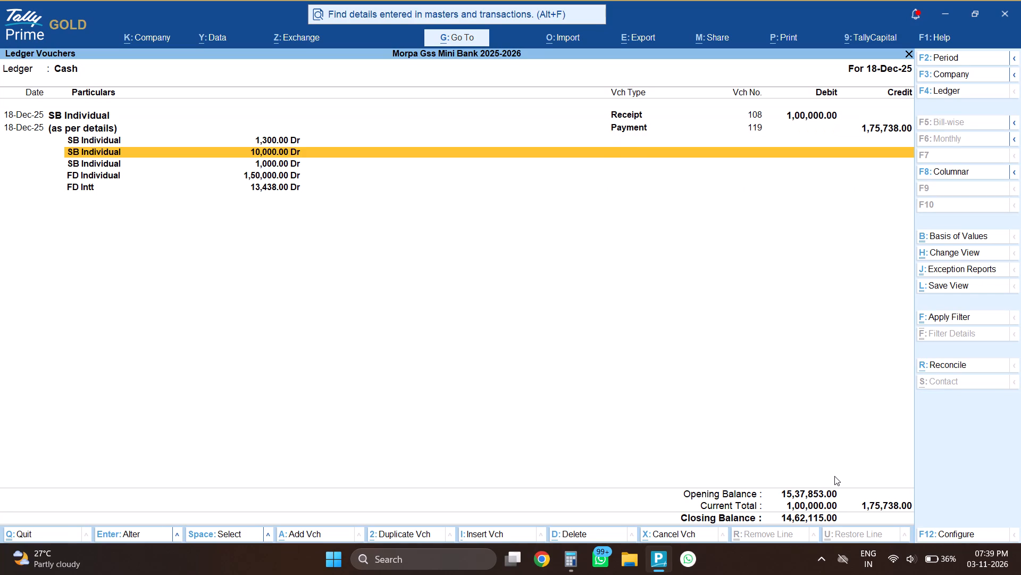
{"action": "key", "text": "Down"}
{"action": "key", "text": "Down"}
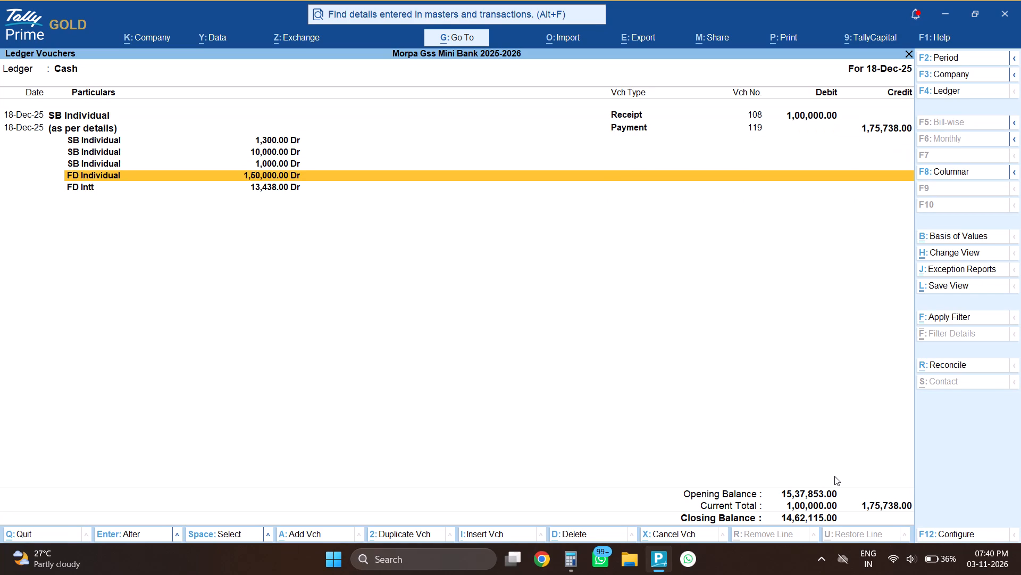
{"action": "key", "text": "Down"}
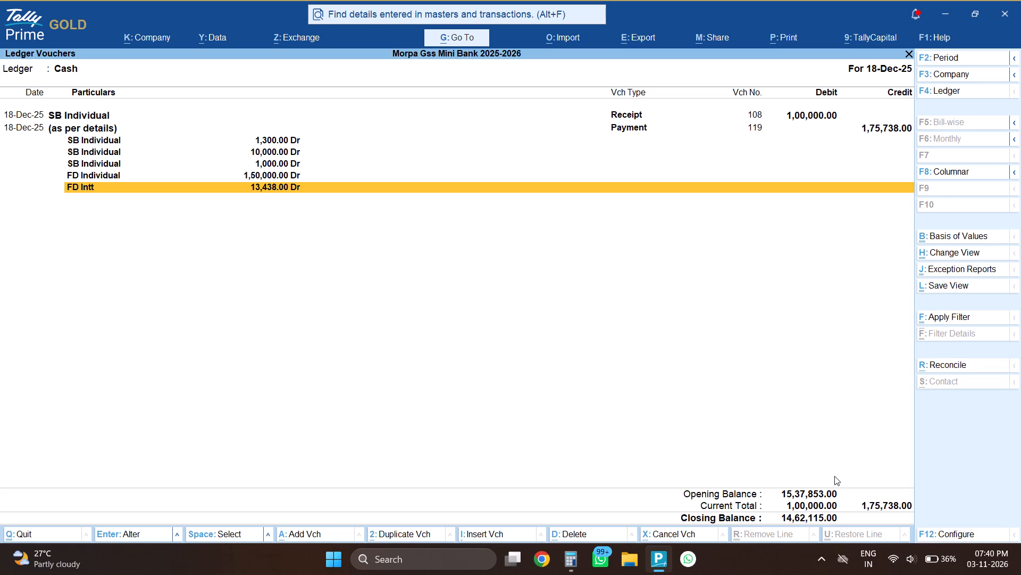
{"action": "key", "text": "plus"}
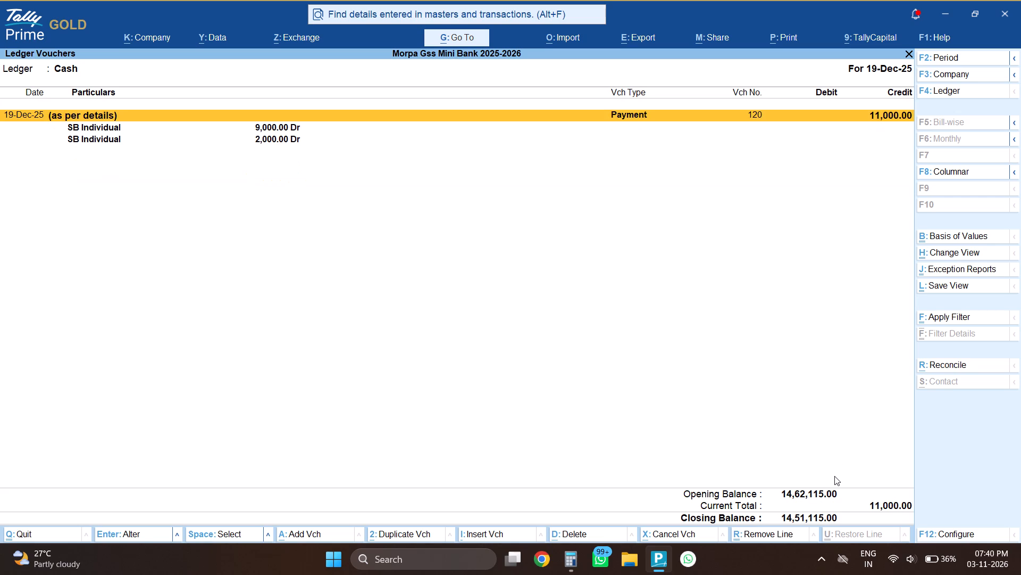
{"action": "key", "text": "Down"}
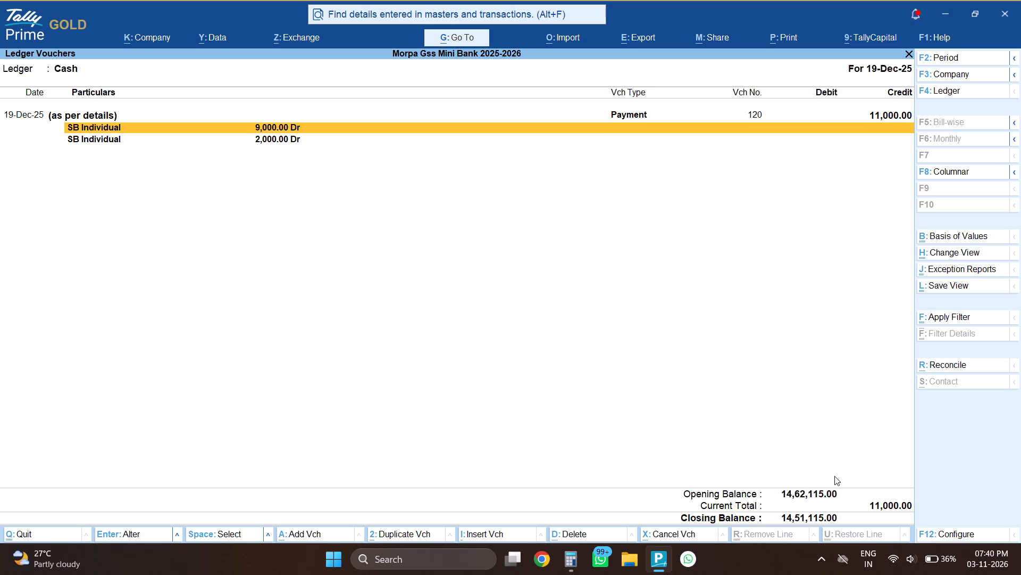
Examine the Cash ledger's receipt and payment entries for 22-Dec-25 and 23-Dec-25.
{"action": "type", "text": "+++"}
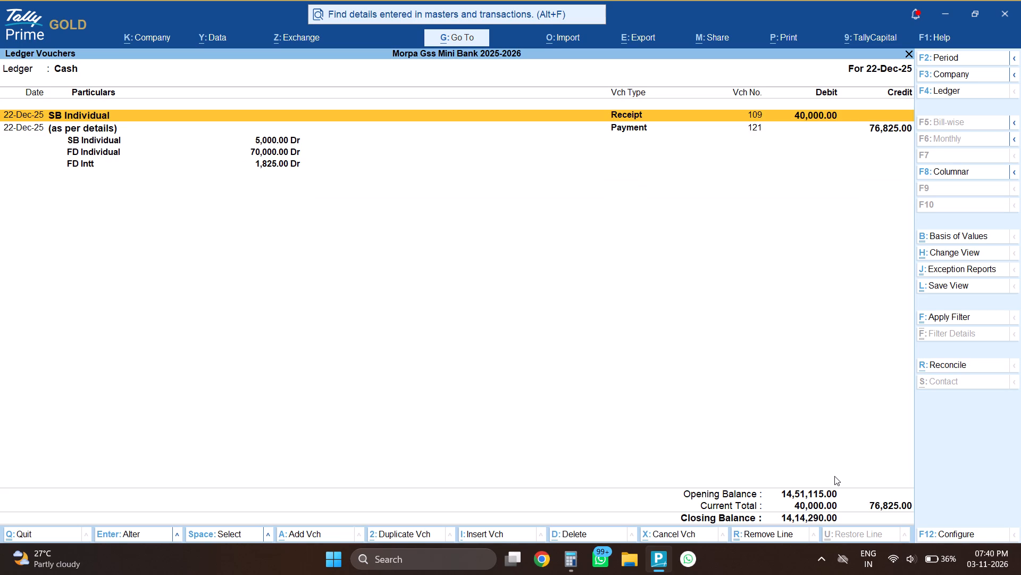
{"action": "key", "text": "Down"}
{"action": "key", "text": "Down"}
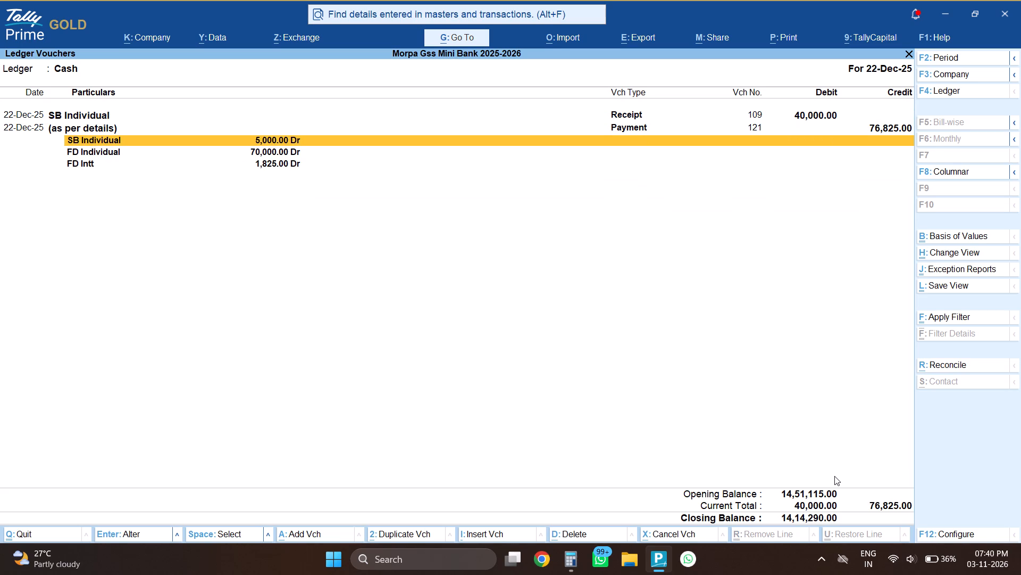
{"action": "key", "text": "Down"}
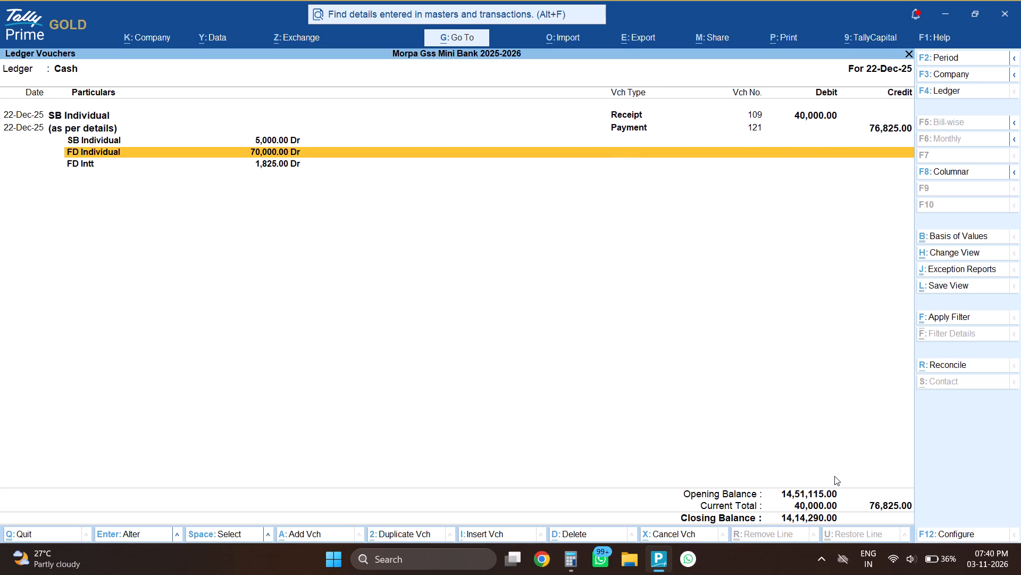
{"action": "key", "text": "Down"}
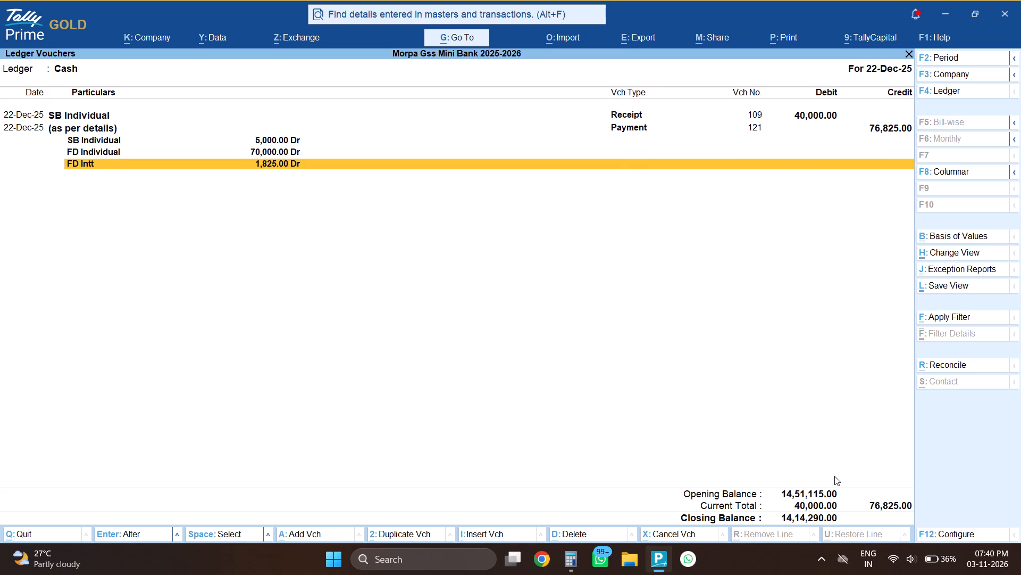
{"action": "key", "text": "plus"}
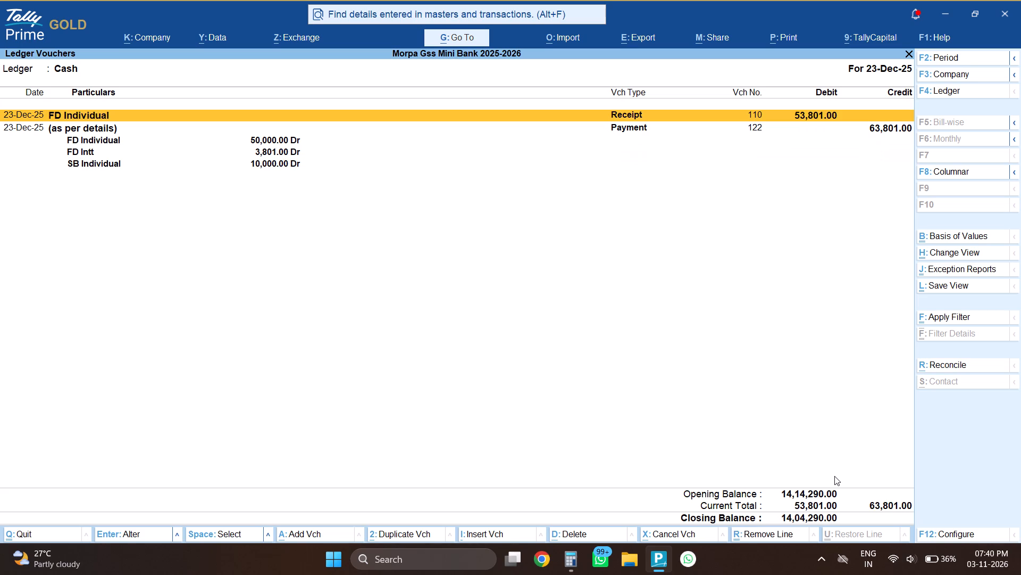
{"action": "key", "text": "Down"}
{"action": "key", "text": "Down"}
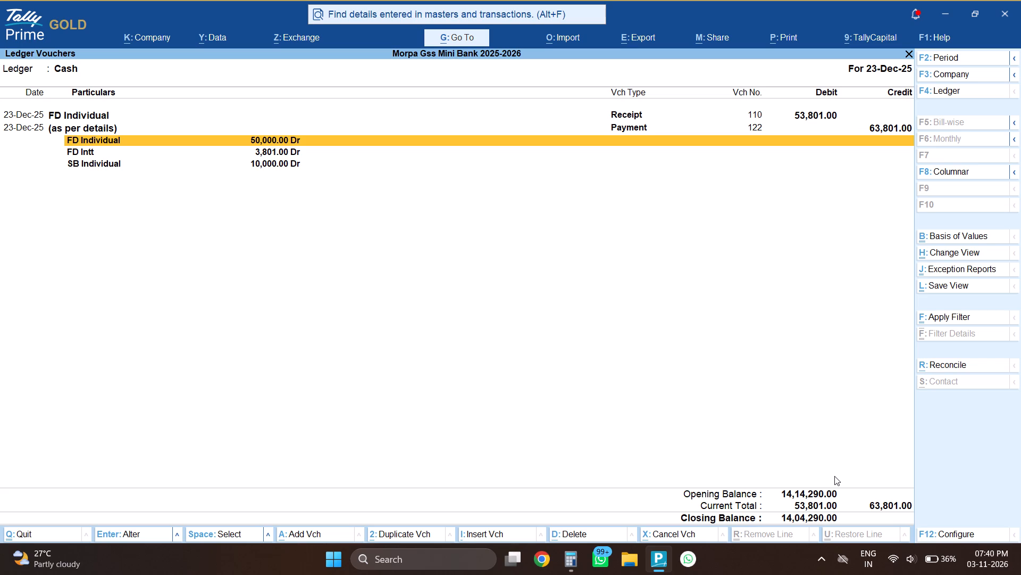
{"action": "key", "text": "0"}
Examine the Cash ledger's receipt and payment entries from 26-Dec-25 through 1-Jan-26.
{"action": "type", "text": "+++"}
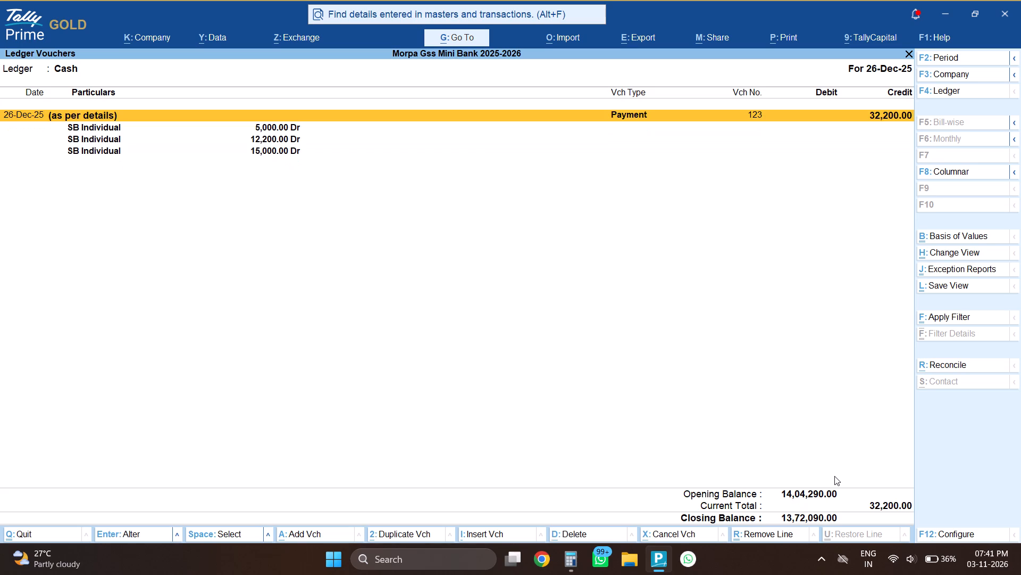
{"action": "key", "text": "Down"}
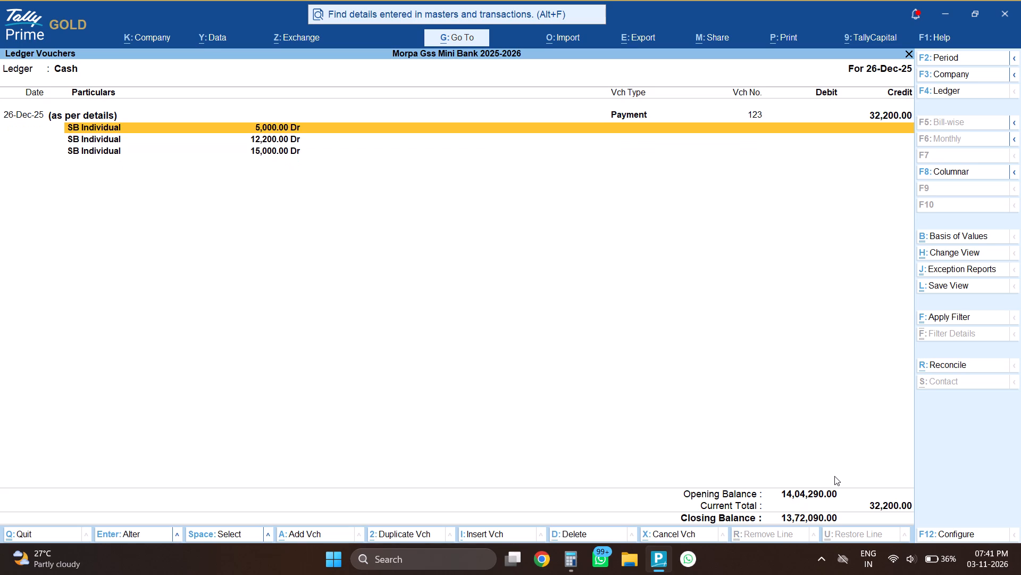
{"action": "key", "text": "Down"}
{"action": "key", "text": "Down"}
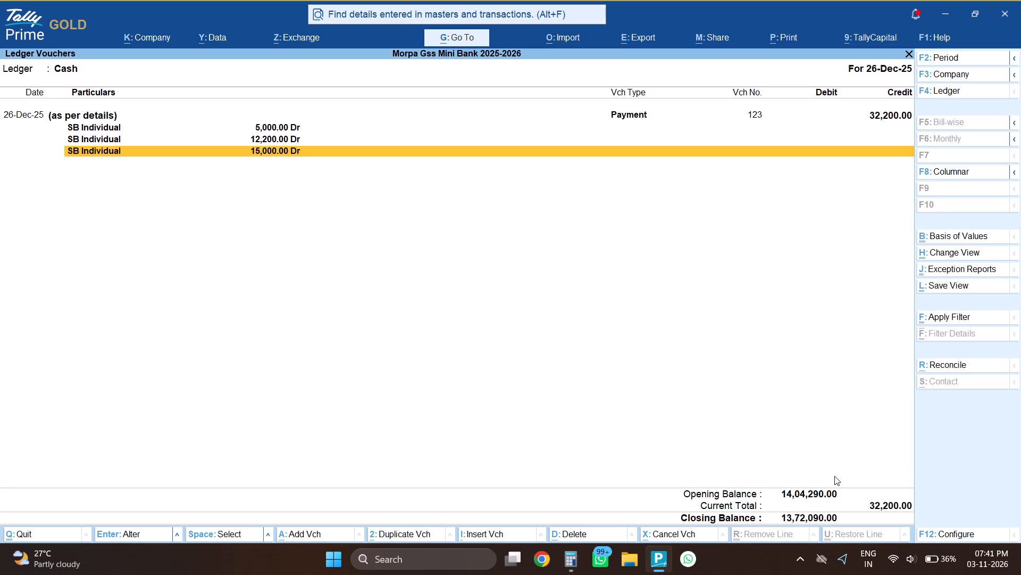
{"action": "type", "text": "+++"}
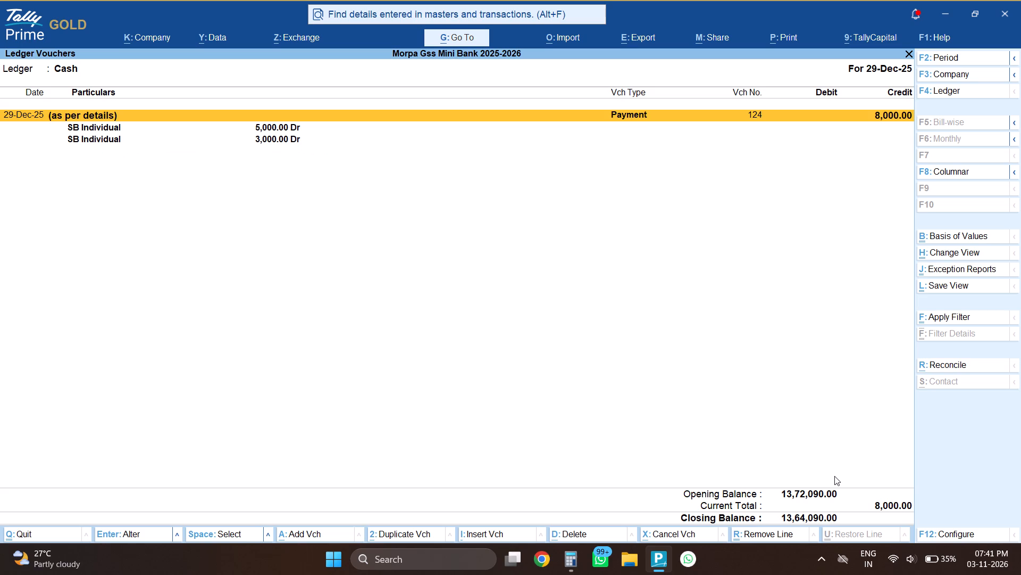
{"action": "type", "text": "++"}
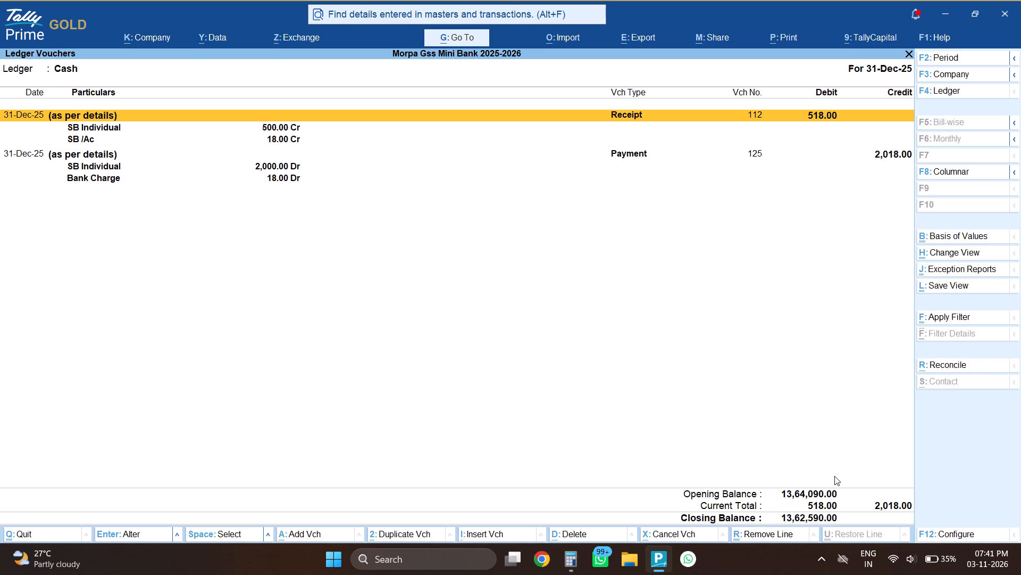
{"action": "type", "text": "++-"}
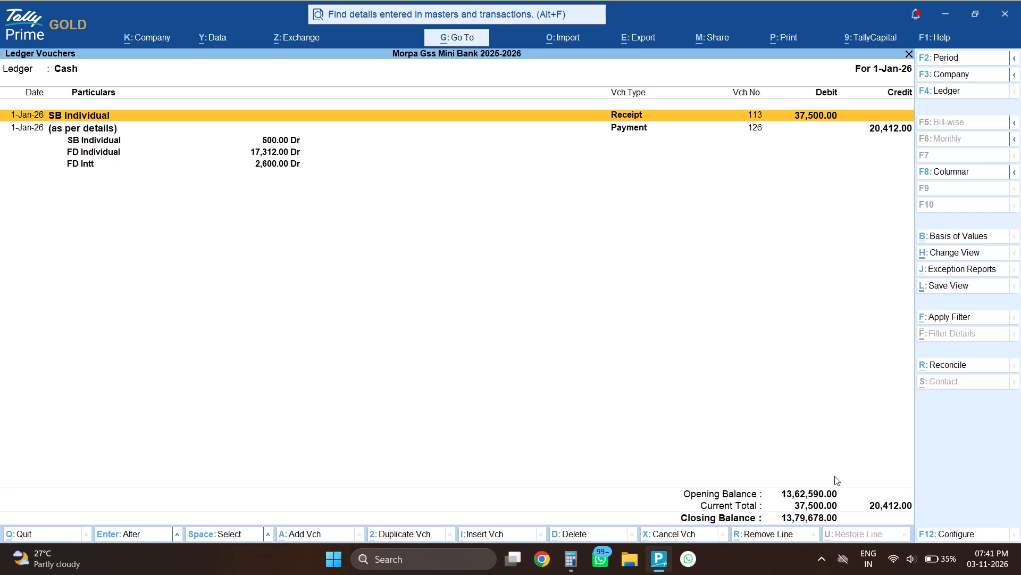
Examine the individual SB lines of payment voucher 127 in the Cash ledger for 3-Jan-26.
{"action": "key", "text": "plus"}
{"action": "key", "text": "plus"}
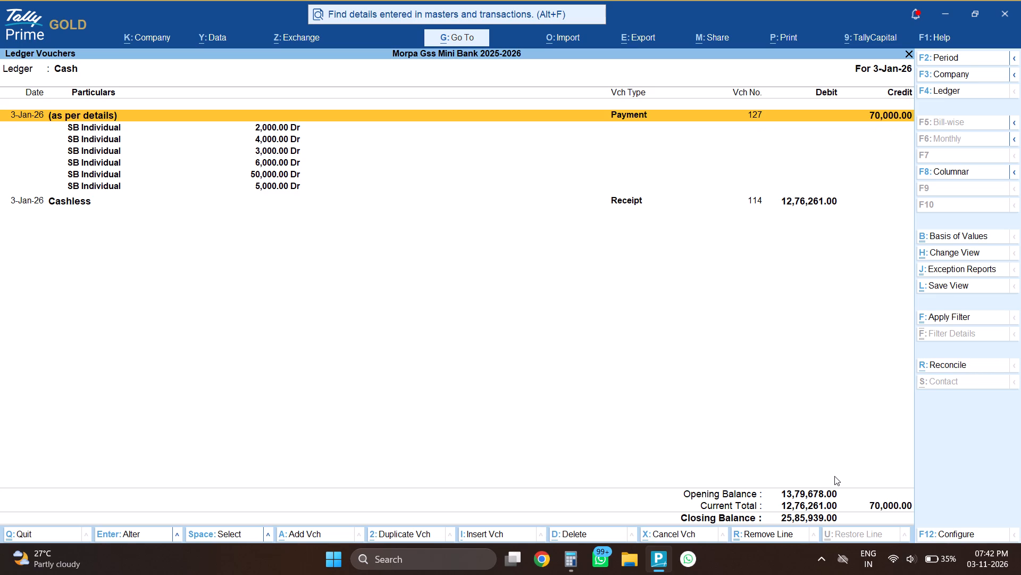
{"action": "key", "text": "Down"}
{"action": "key", "text": "Down"}
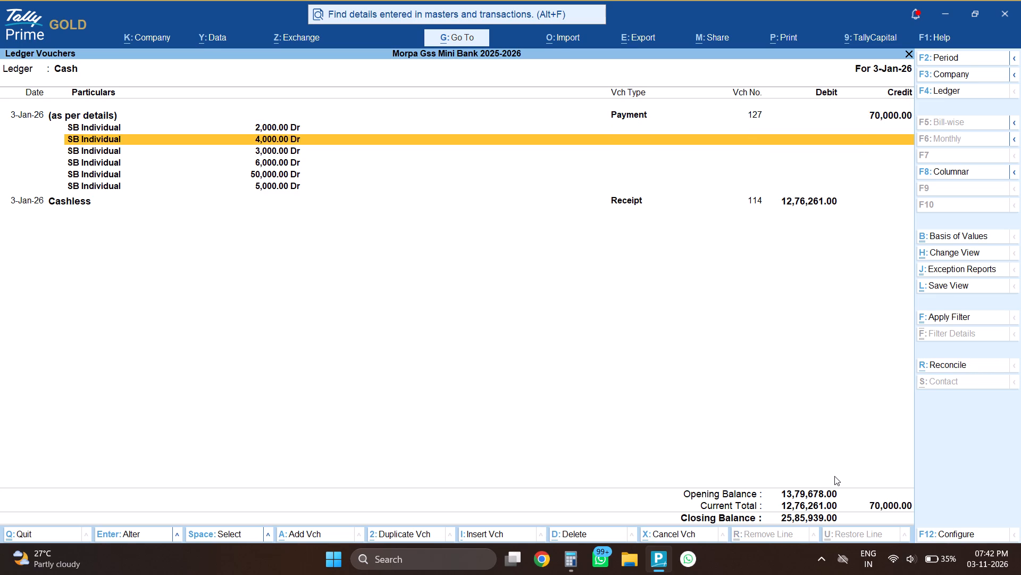
{"action": "key", "text": "Down"}
{"action": "key", "text": "Down"}
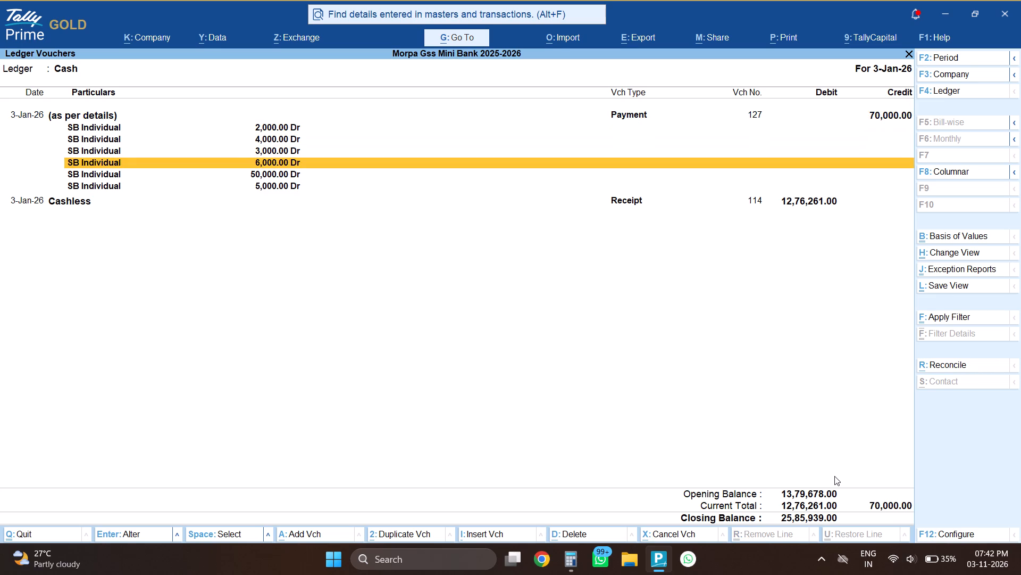
{"action": "key", "text": "Down"}
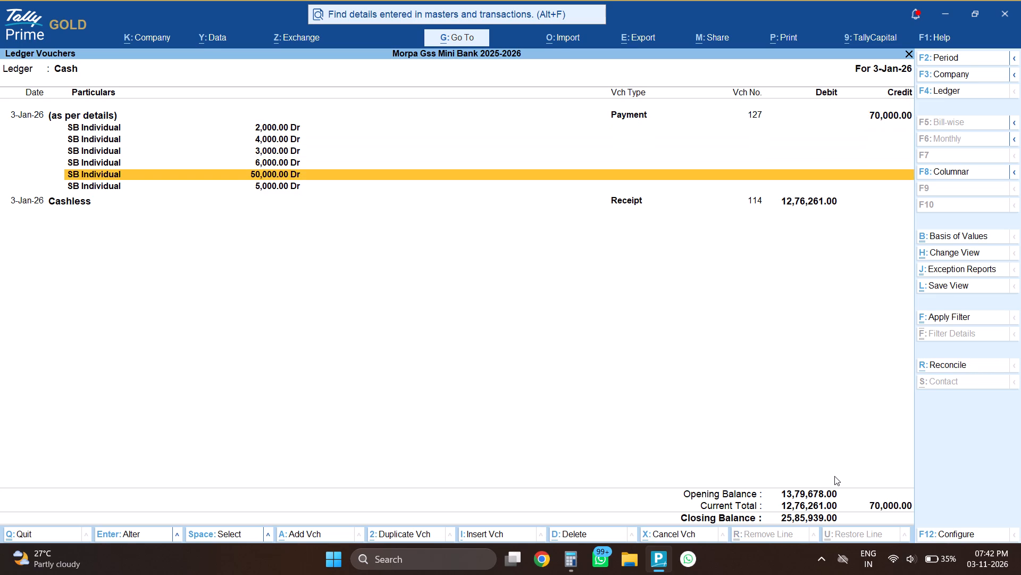
{"action": "key", "text": "Down"}
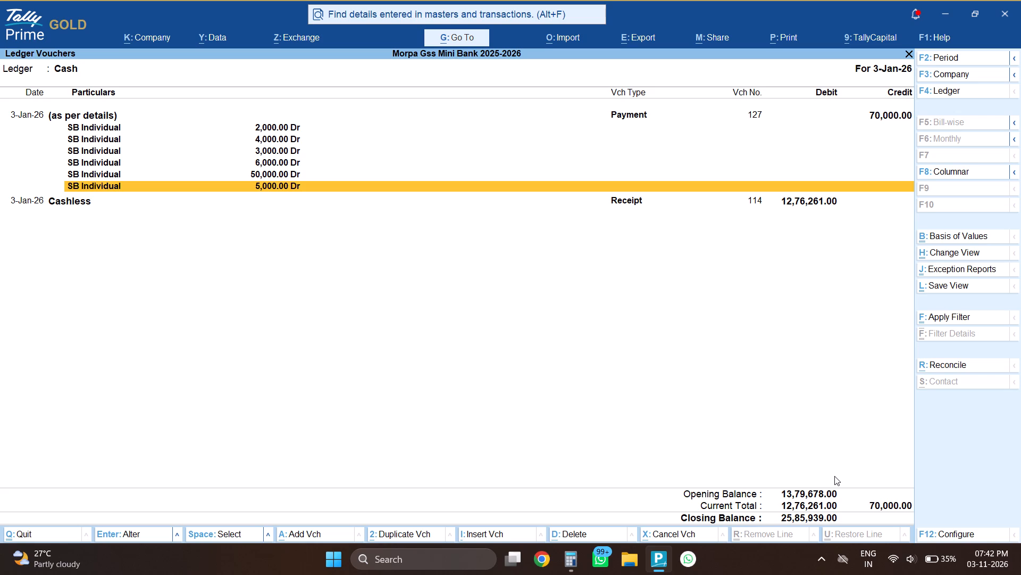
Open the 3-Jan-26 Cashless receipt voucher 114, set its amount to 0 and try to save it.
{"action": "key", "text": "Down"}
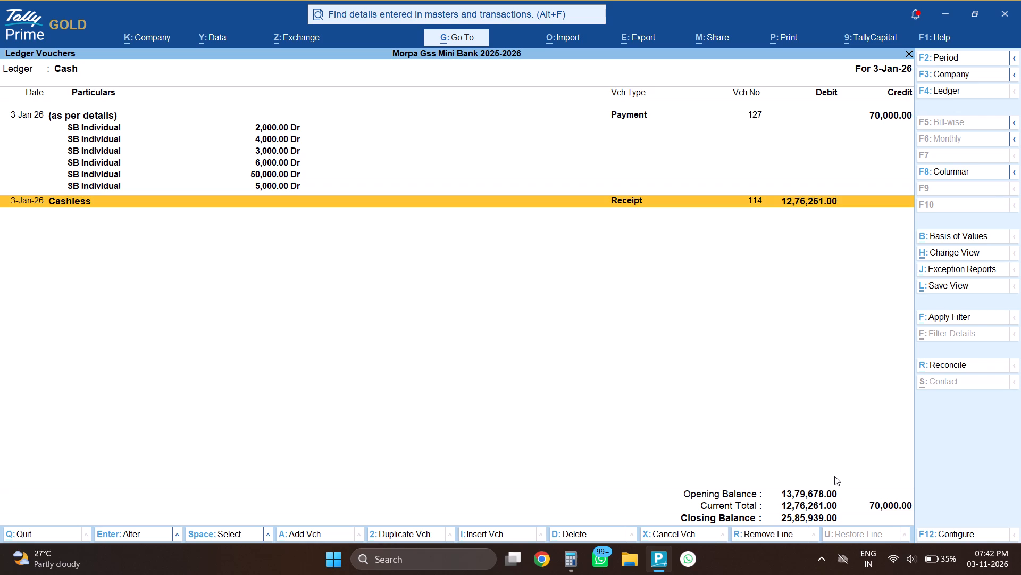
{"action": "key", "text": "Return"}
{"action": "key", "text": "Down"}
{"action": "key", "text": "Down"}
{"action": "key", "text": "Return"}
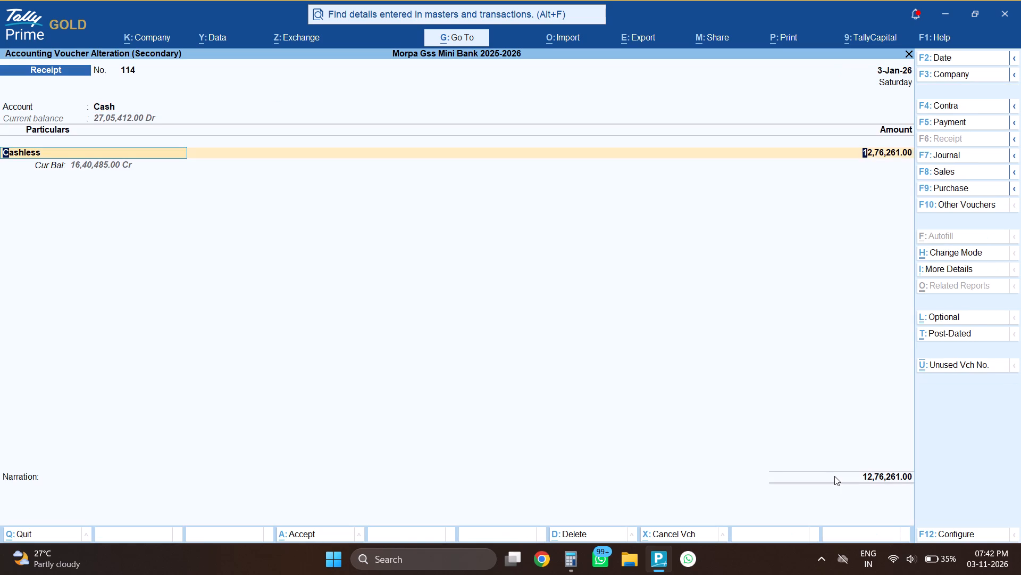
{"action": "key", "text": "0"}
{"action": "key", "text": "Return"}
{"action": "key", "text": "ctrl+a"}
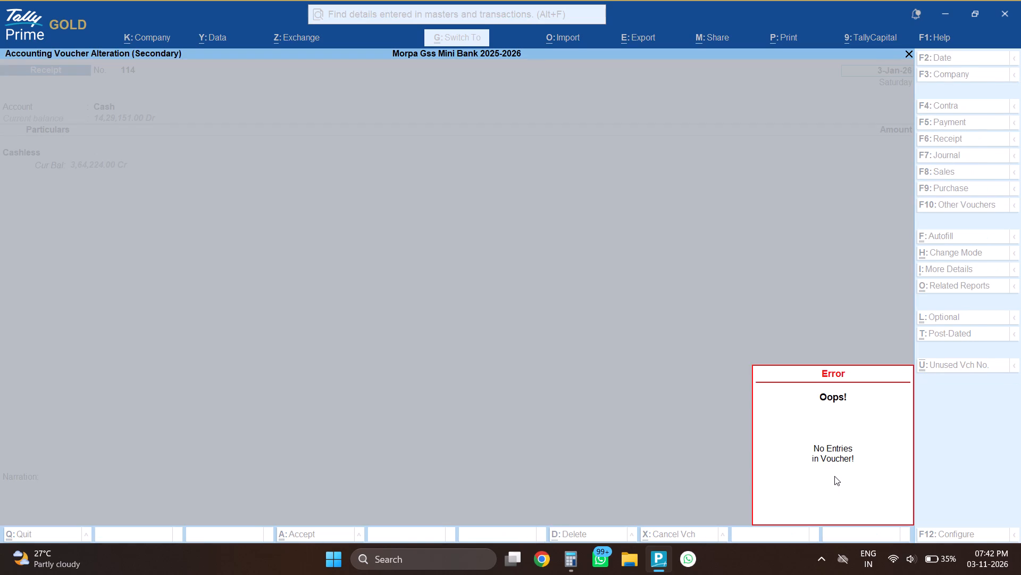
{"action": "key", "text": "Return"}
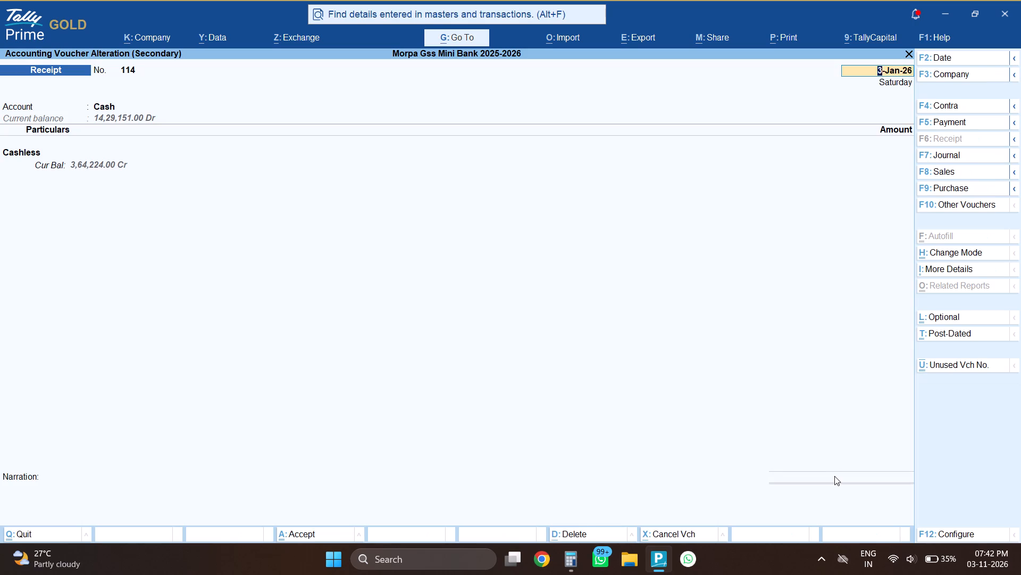
Delete Cashless receipt voucher 114 dated 3-Jan-26.
{"action": "key", "text": "alt+d"}
{"action": "key", "text": "Return"}
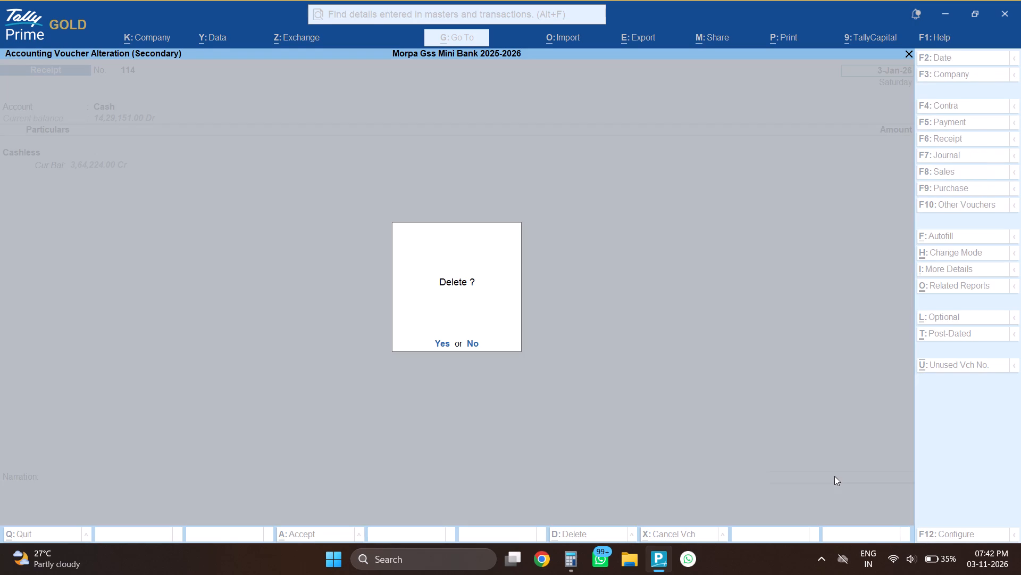
Examine the remaining Cash ledger lines for 3-Jan-26 and the receipt and payment lines of vouchers 115 and 128 for 6-Jan-26.
{"action": "key", "text": "Down"}
{"action": "key", "text": "Down"}
{"action": "key", "text": "Down"}
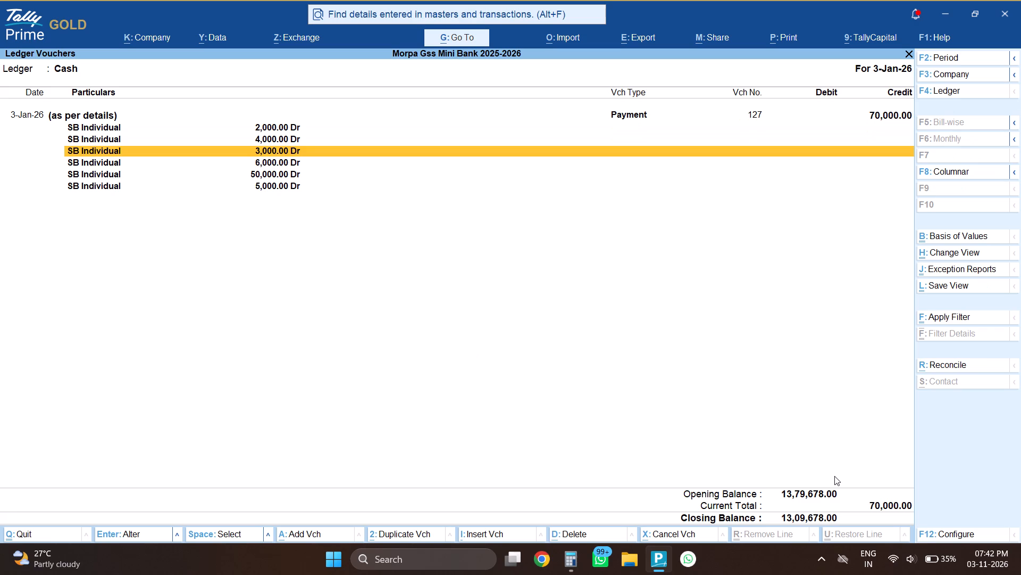
{"action": "type", "text": "+++"}
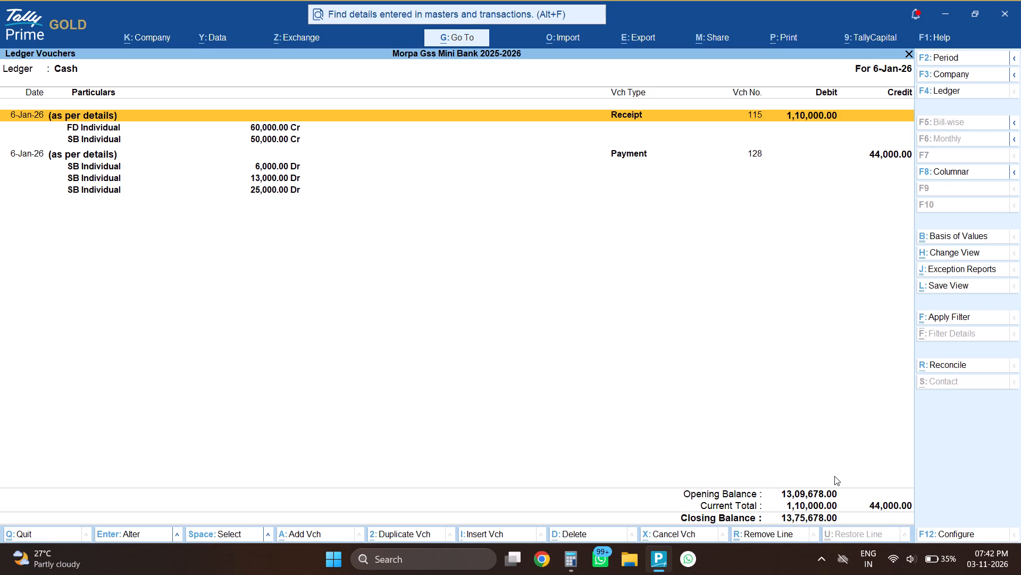
{"action": "key", "text": "Down"}
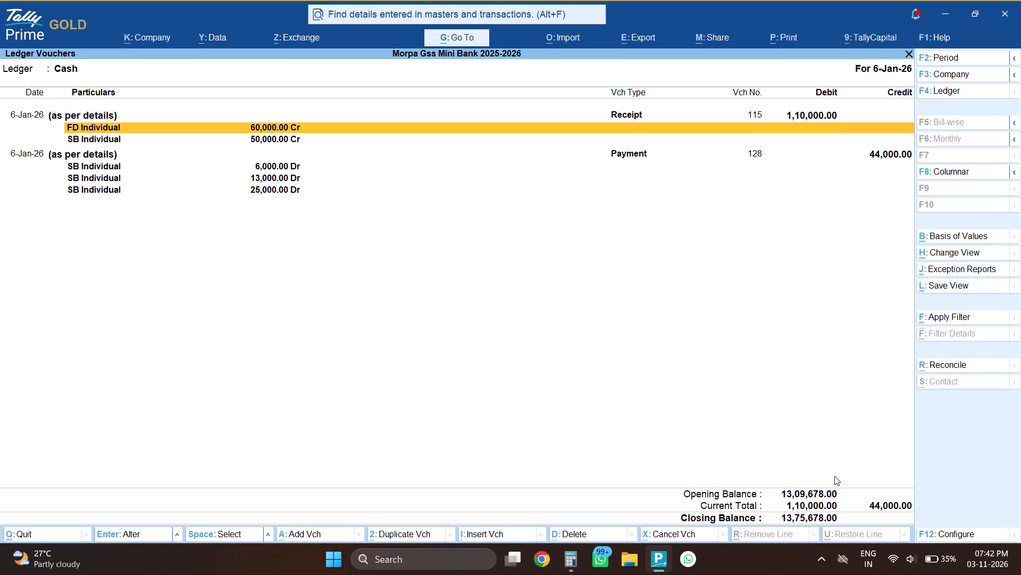
{"action": "key", "text": "Down"}
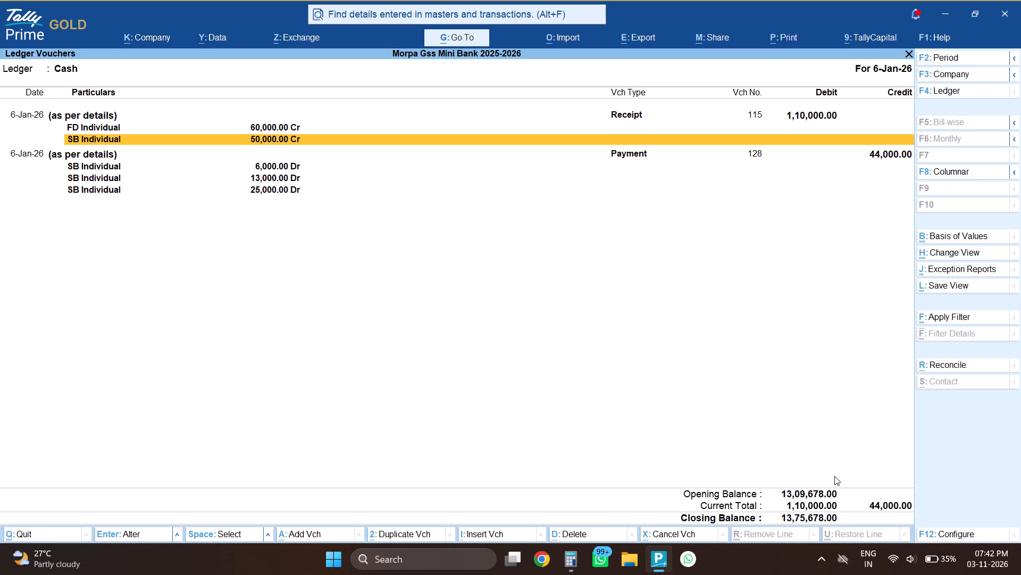
{"action": "key", "text": "Down"}
{"action": "key", "text": "Down"}
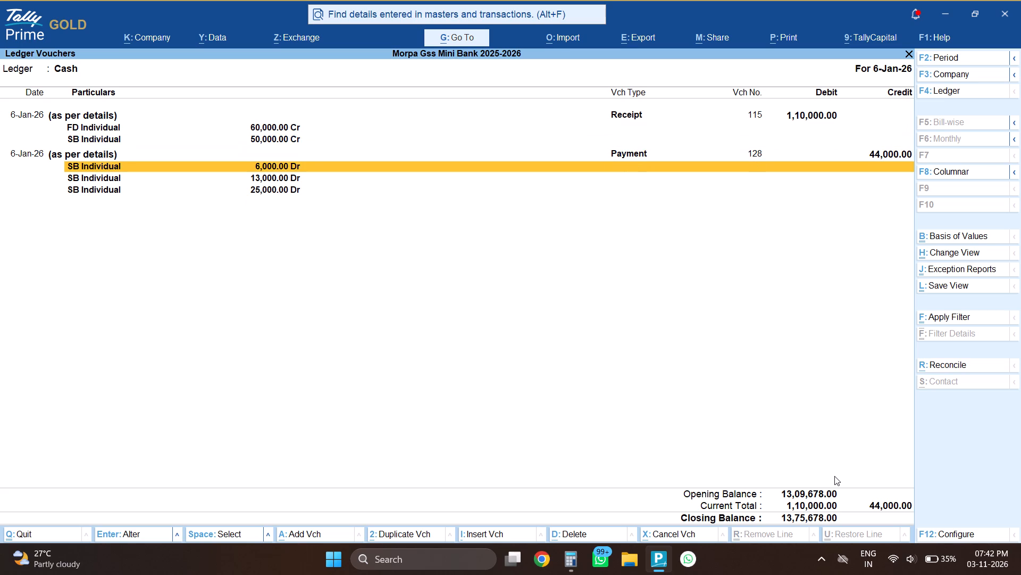
{"action": "key", "text": "Down"}
{"action": "key", "text": "Down"}
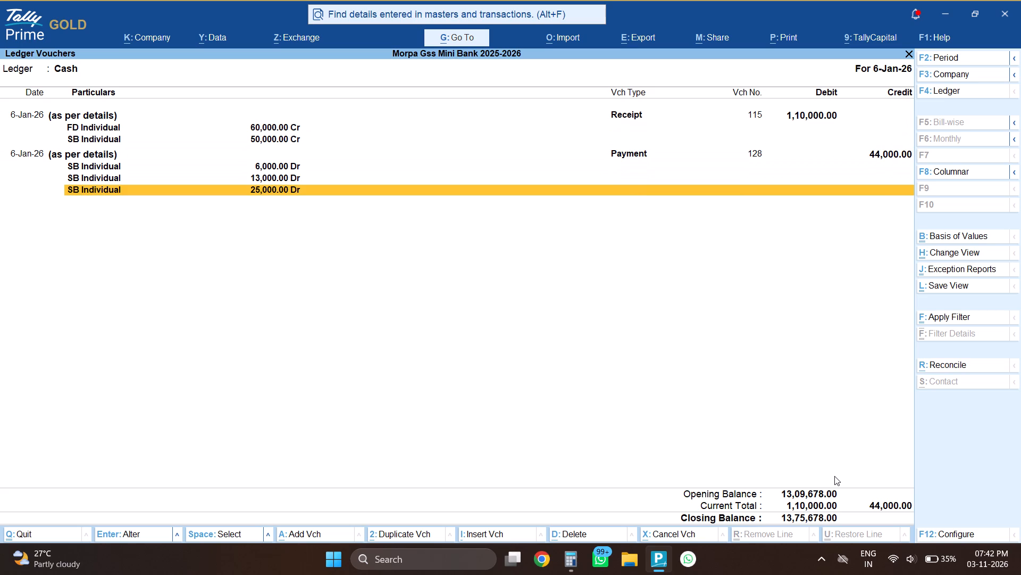
Examine the SB, FD and loan lines of receipt voucher 116 and payment voucher 129 in the Cash ledger for 8-Jan-26.
{"action": "type", "text": "++"}
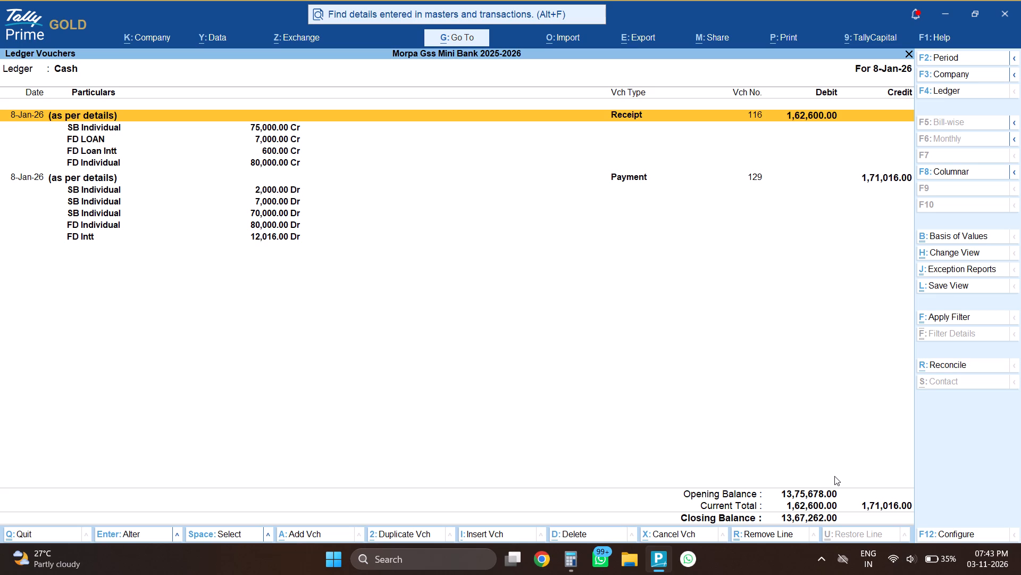
{"action": "key", "text": "Down"}
{"action": "key", "text": "Down"}
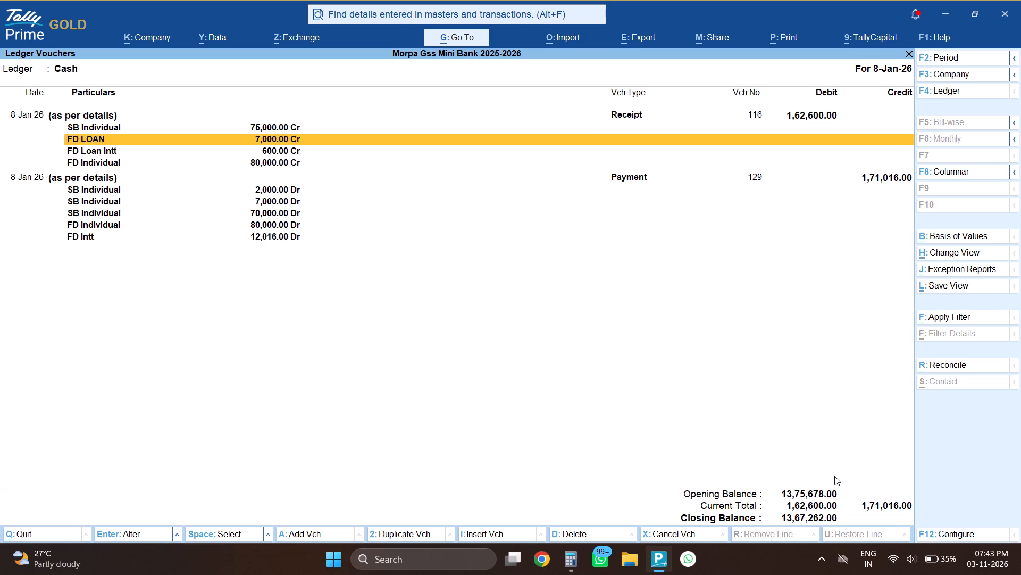
{"action": "key", "text": "Down"}
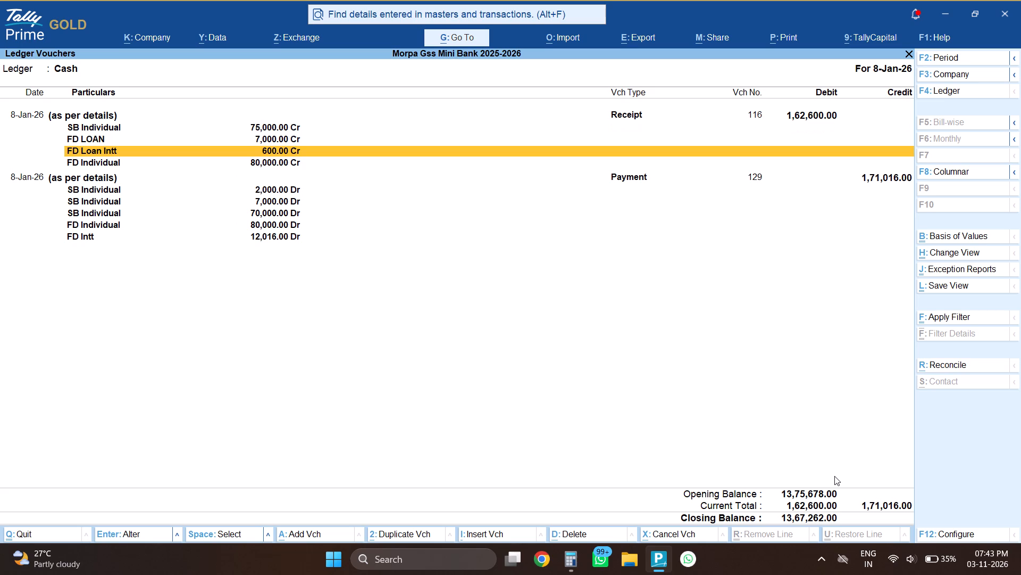
{"action": "key", "text": "Down"}
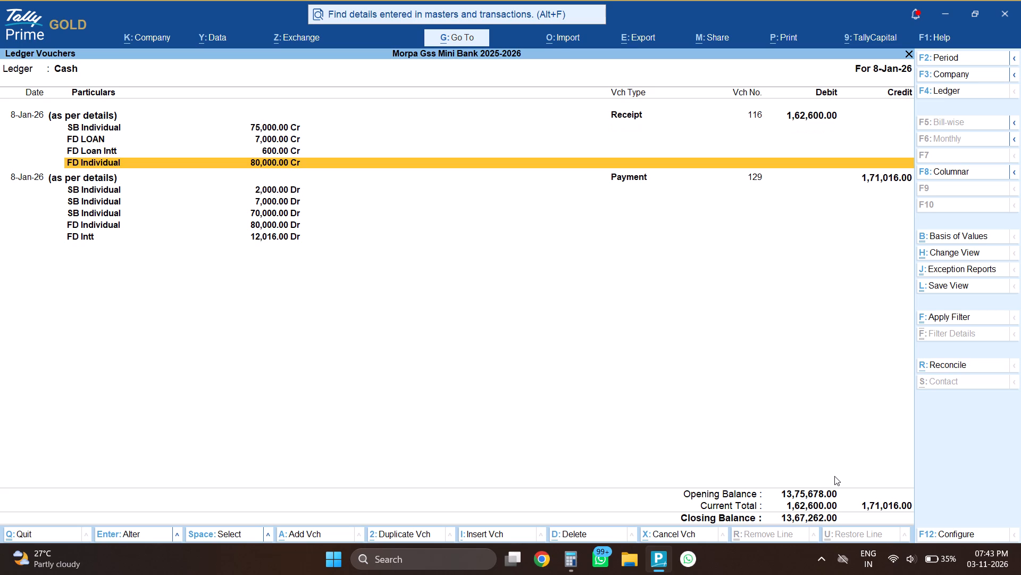
{"action": "key", "text": "Down"}
{"action": "key", "text": "Down"}
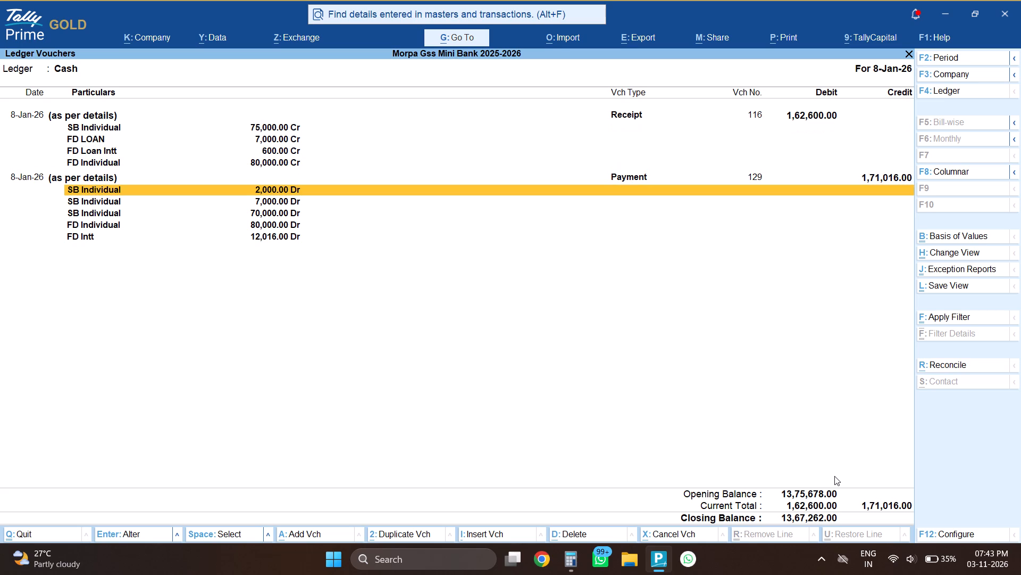
{"action": "key", "text": "Down"}
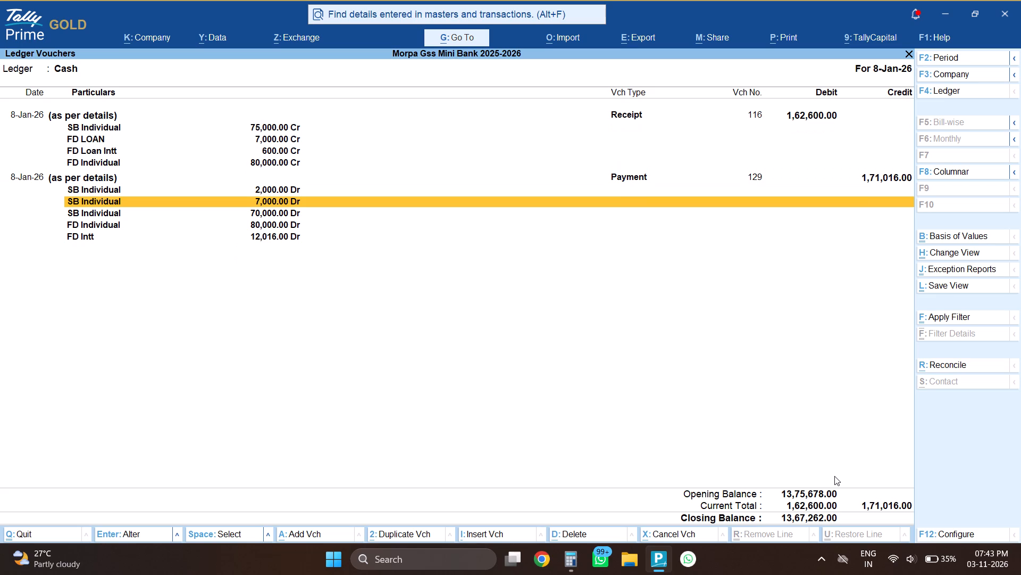
{"action": "key", "text": "Down"}
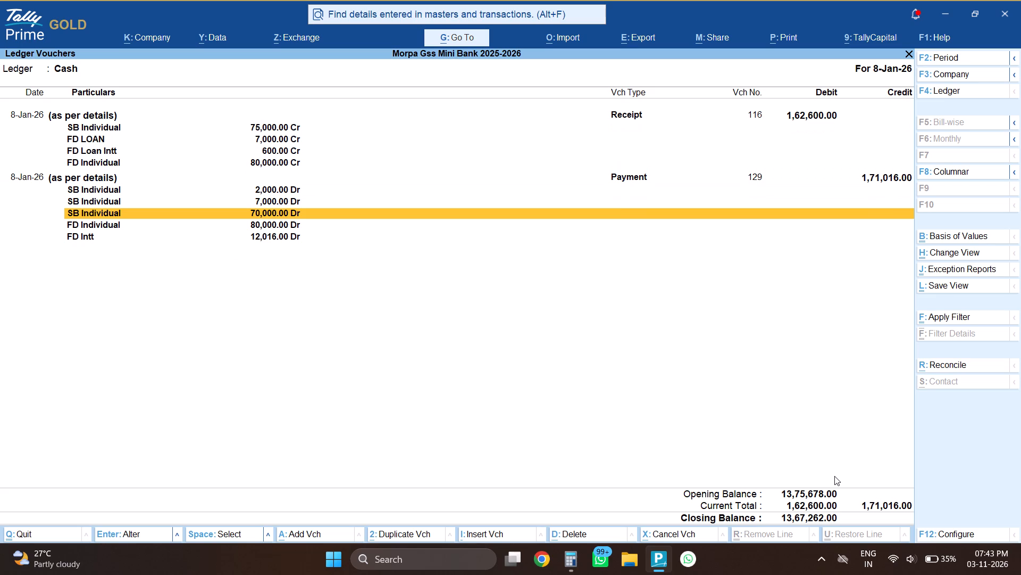
{"action": "key", "text": "Down"}
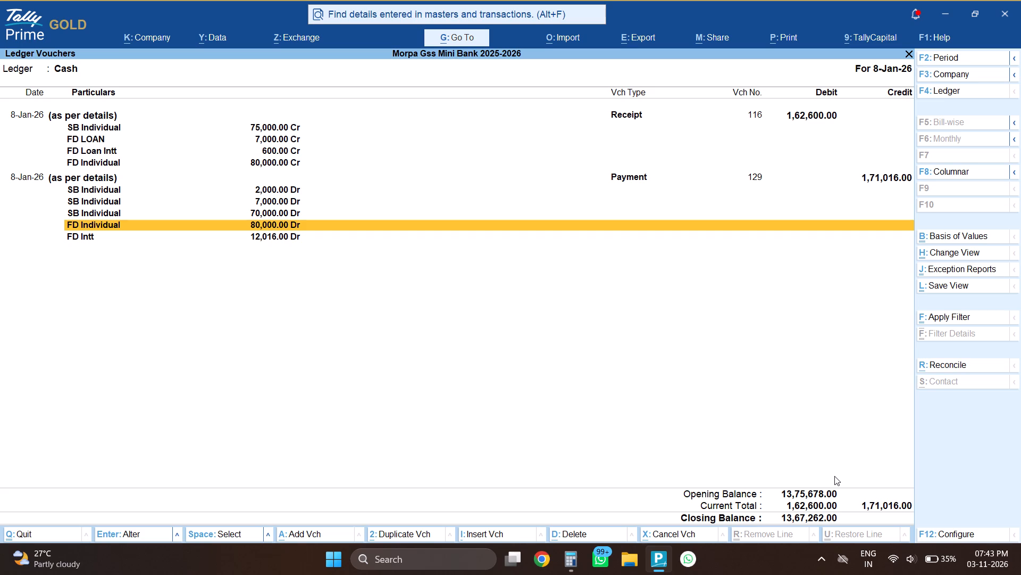
Examine the Cash ledger's receipt and payment entries for 10-Jan-26, 13-Jan-26 and 15-Jan-26.
{"action": "type", "text": "++"}
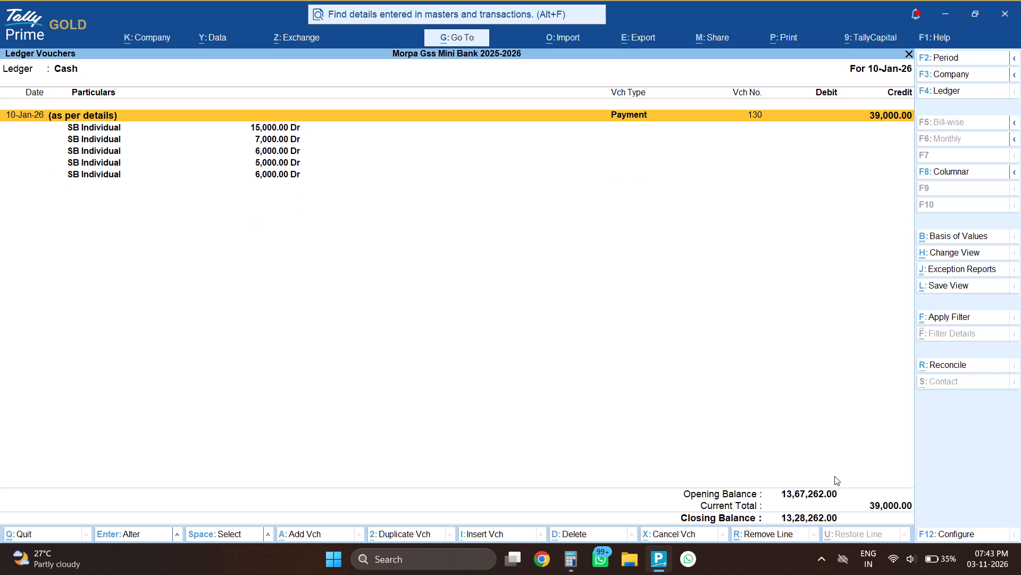
{"action": "type", "text": "+++"}
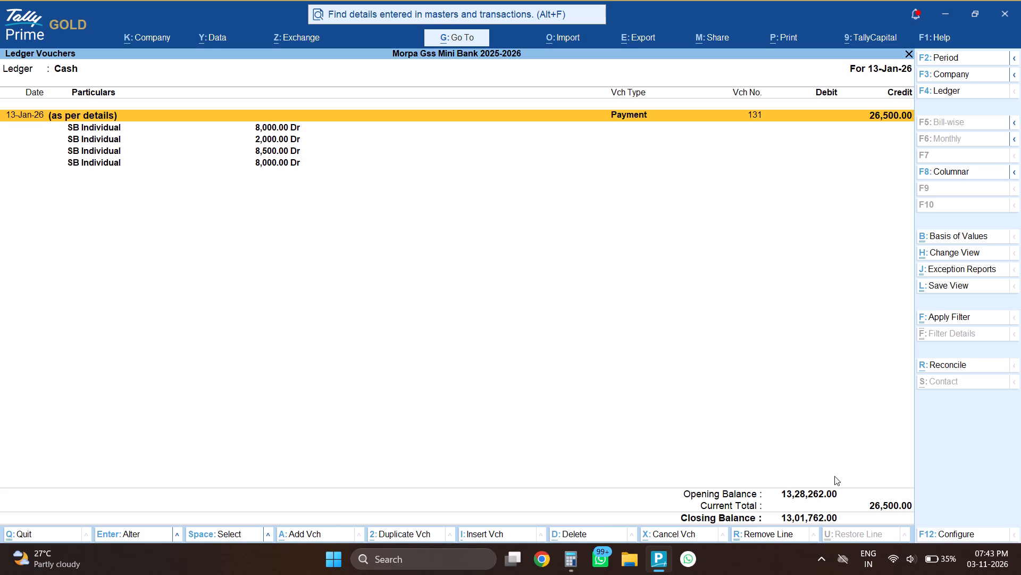
{"action": "key", "text": "Down"}
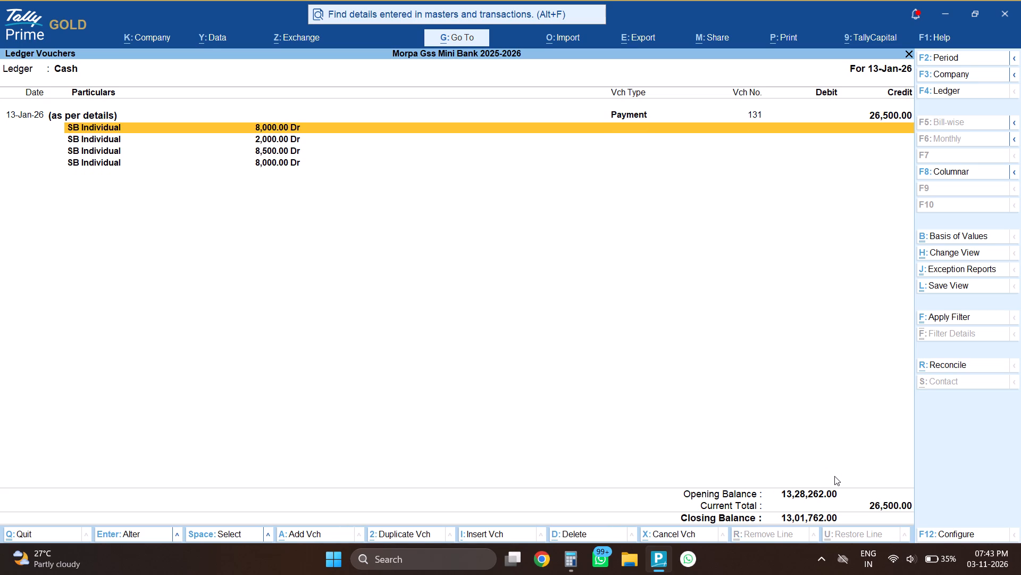
{"action": "key", "text": "Down"}
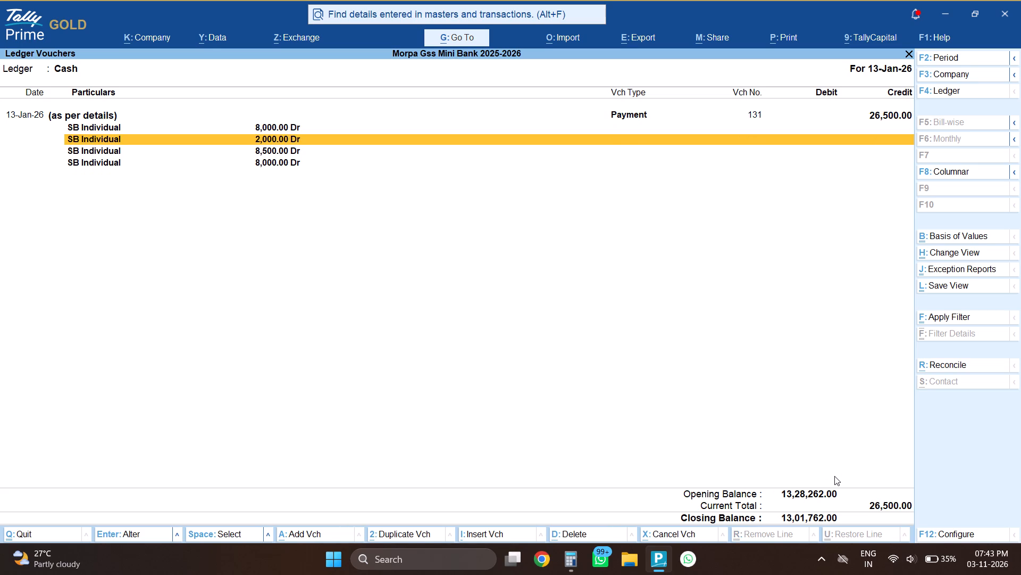
{"action": "key", "text": "Down"}
{"action": "key", "text": "Down"}
{"action": "key", "text": "Down"}
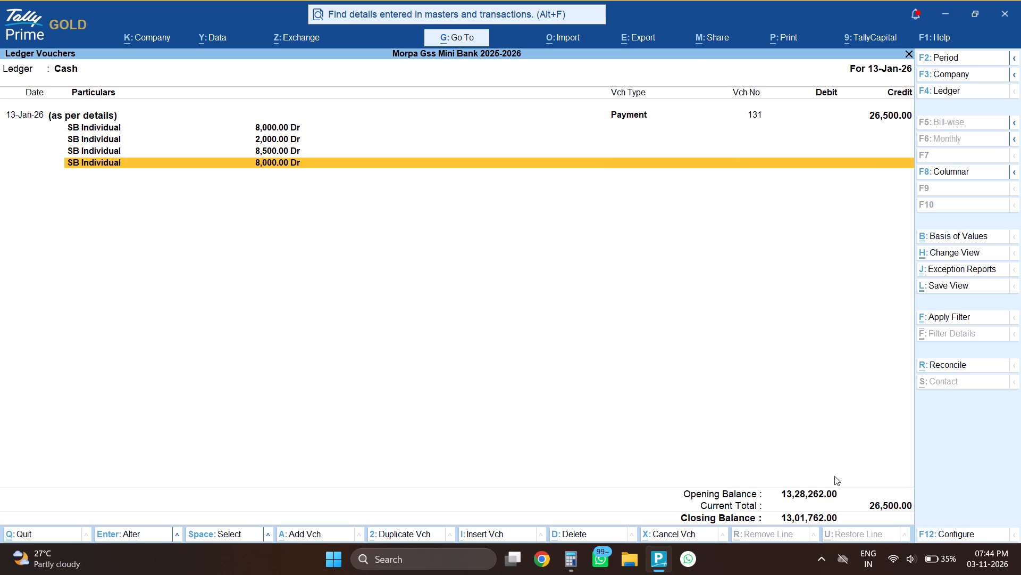
{"action": "type", "text": "++"}
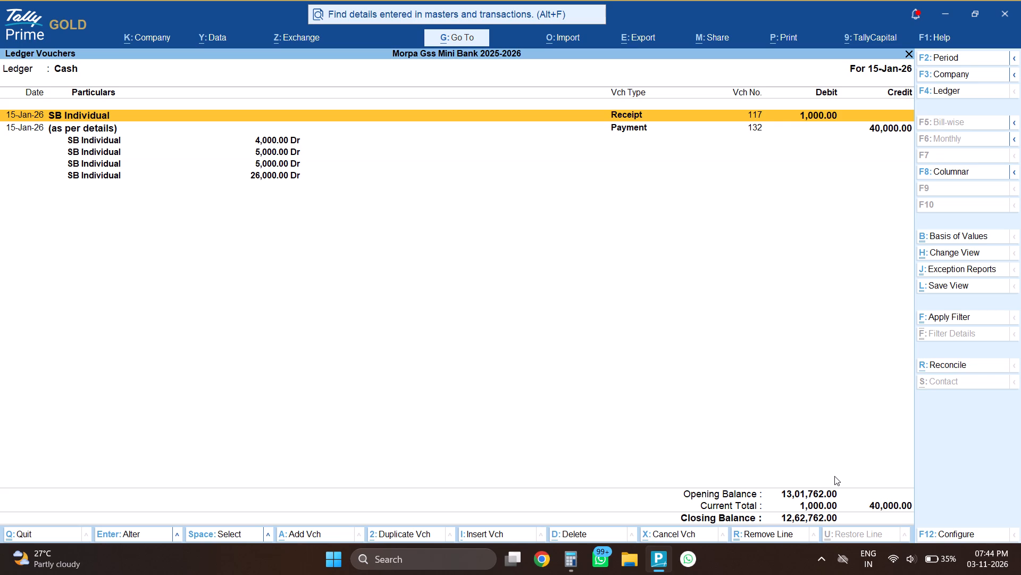
{"action": "key", "text": "Down"}
{"action": "key", "text": "Down"}
{"action": "key", "text": "Down"}
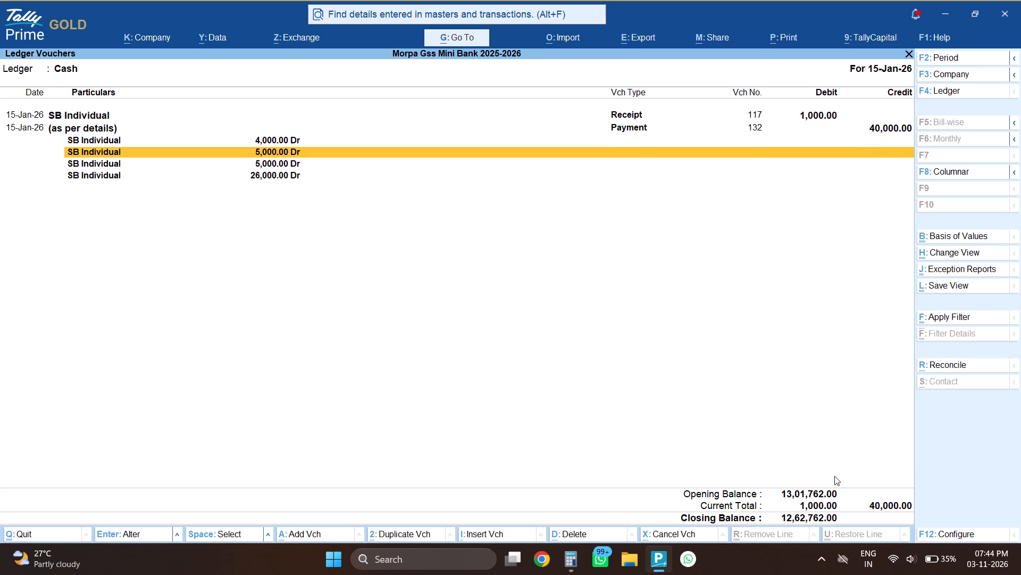
Examine each line of receipt voucher 118 and payment voucher 133 in the Cash ledger for 16-Jan-26.
{"action": "key", "text": "plus"}
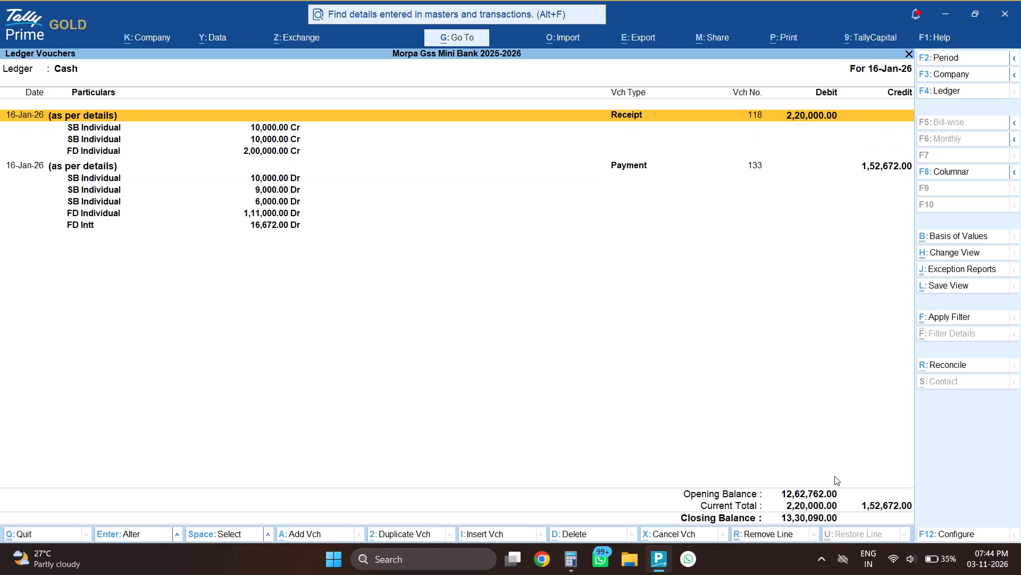
{"action": "key", "text": "Down"}
{"action": "key", "text": "Down"}
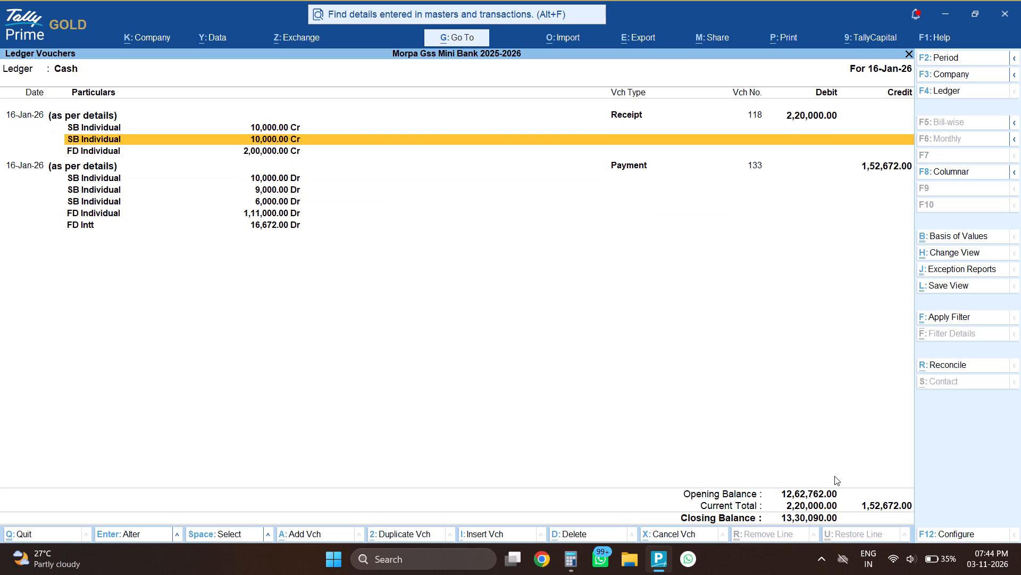
{"action": "key", "text": "Down"}
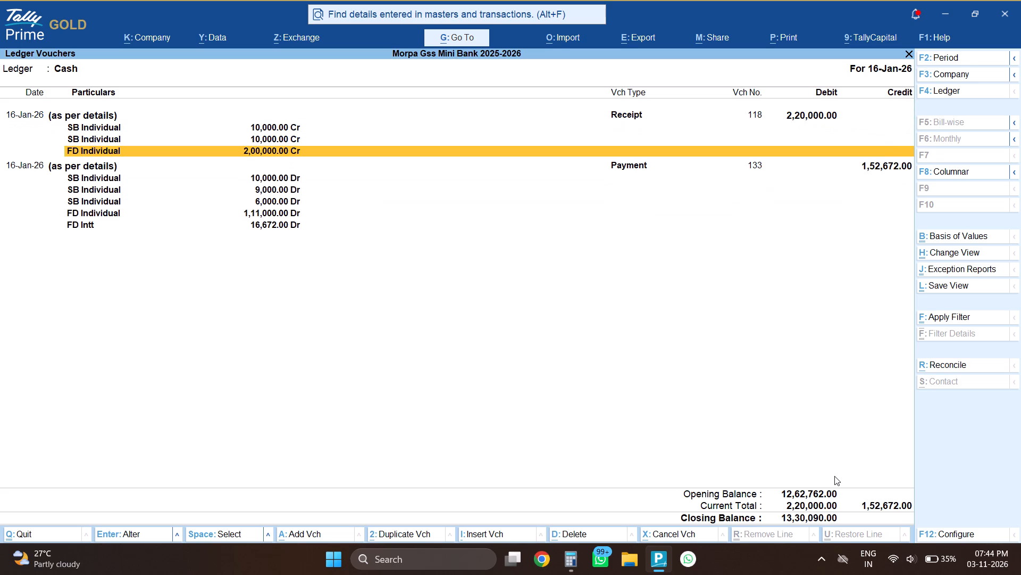
{"action": "key", "text": "Down"}
{"action": "key", "text": "Down"}
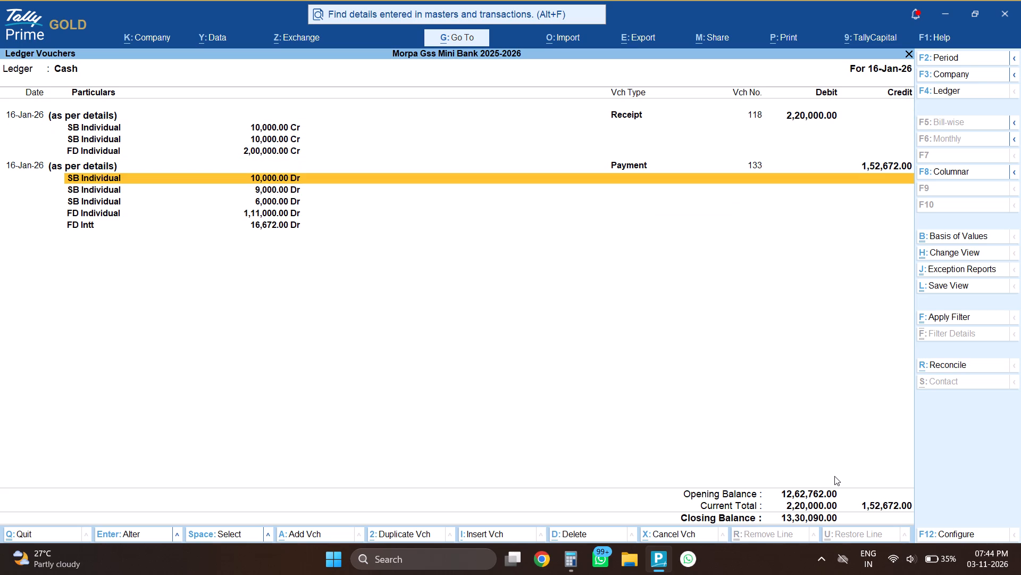
{"action": "key", "text": "Down"}
{"action": "key", "text": "Down"}
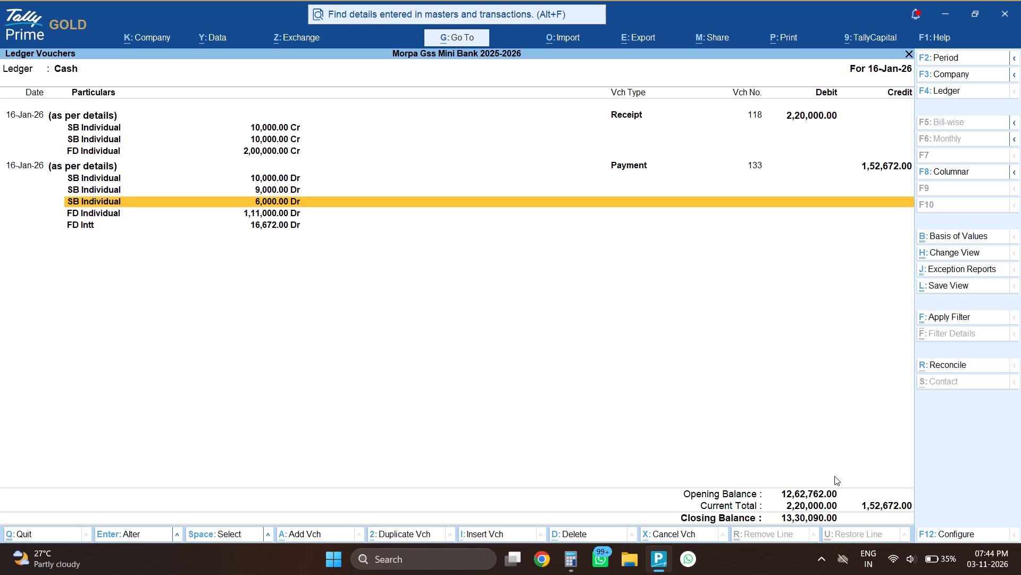
{"action": "key", "text": "Down"}
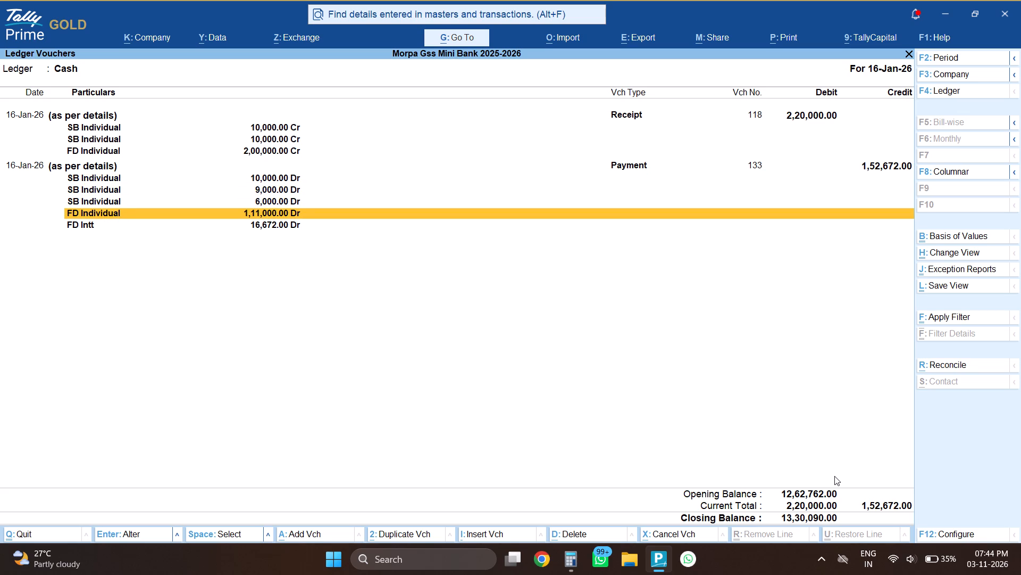
{"action": "key", "text": "Down"}
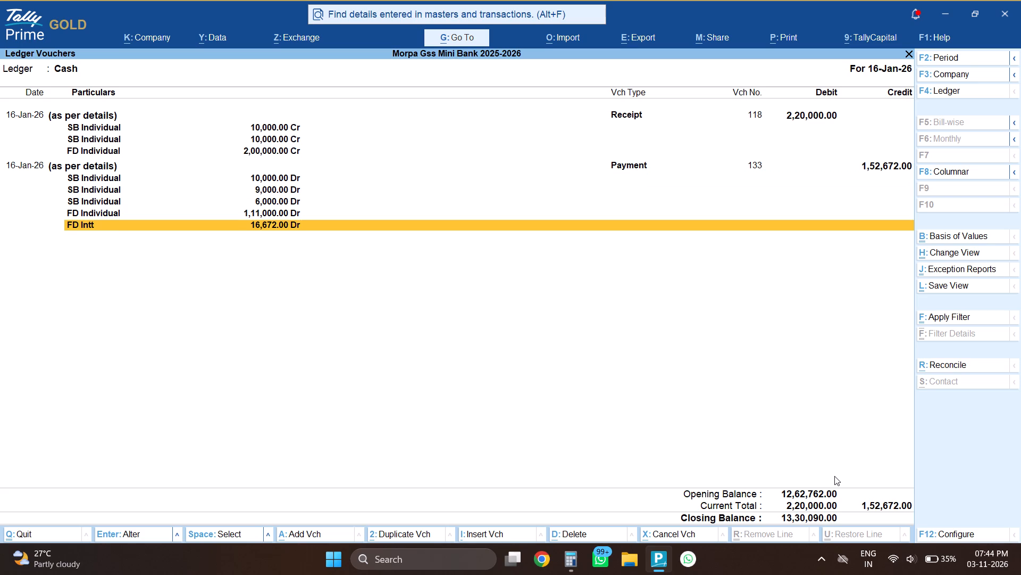
Examine the Cash ledger's payment entry for 17-Jan-26 and the lines of receipt 119 and payment 135 for 19-Jan-26.
{"action": "key", "text": "plus"}
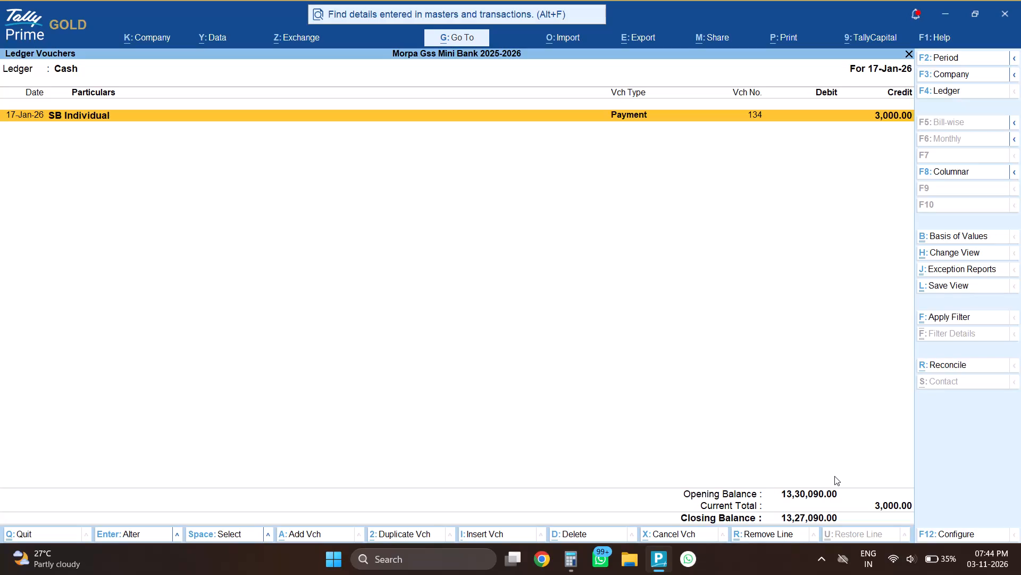
{"action": "type", "text": "++"}
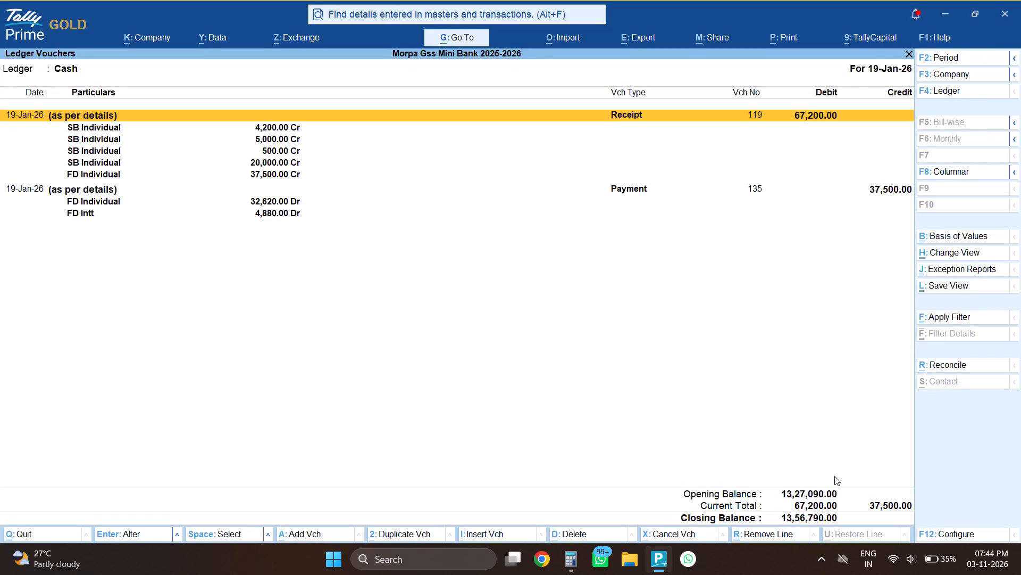
{"action": "key", "text": "Down"}
{"action": "key", "text": "Down"}
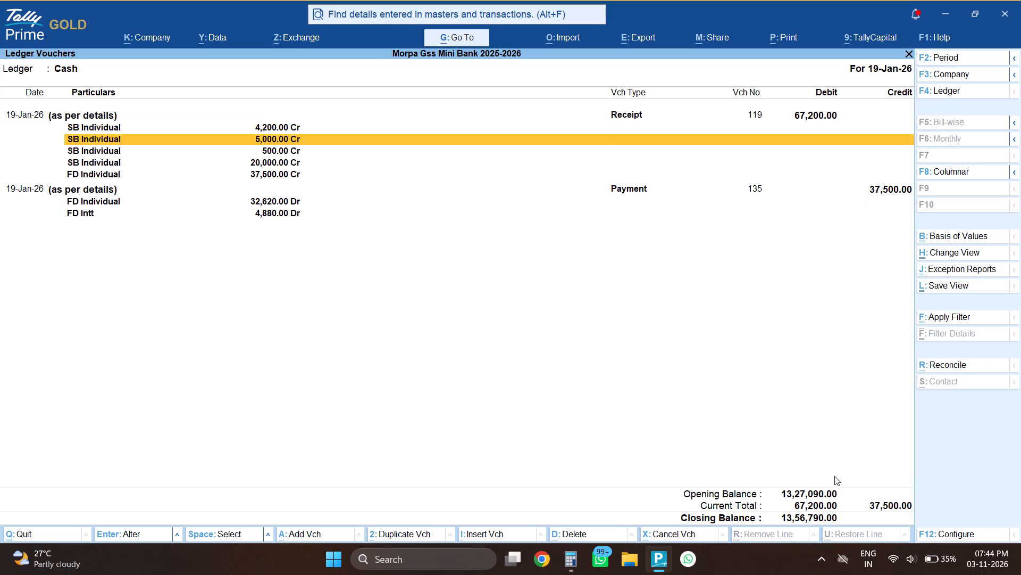
{"action": "key", "text": "Down"}
{"action": "key", "text": "Down"}
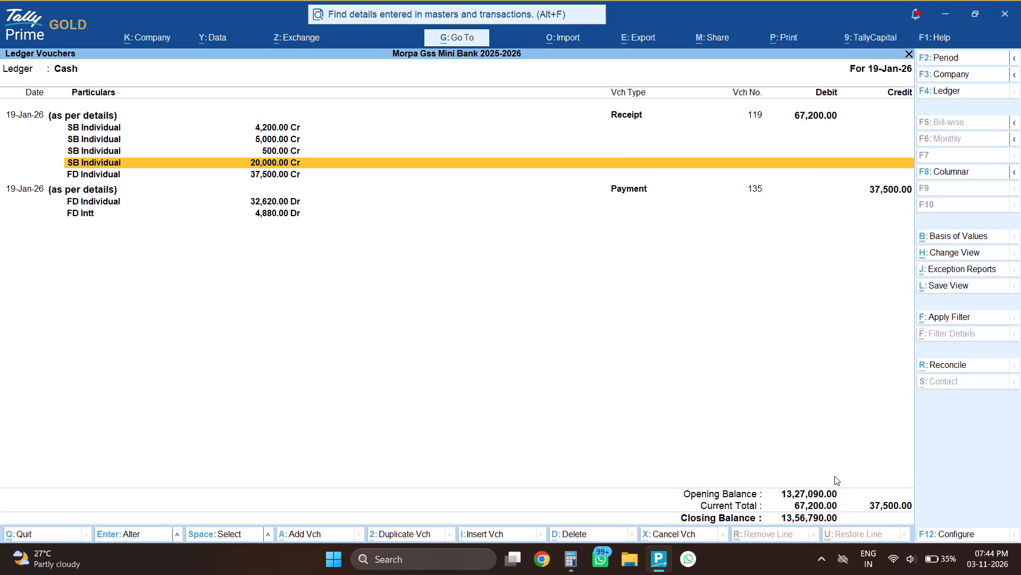
{"action": "key", "text": "Down"}
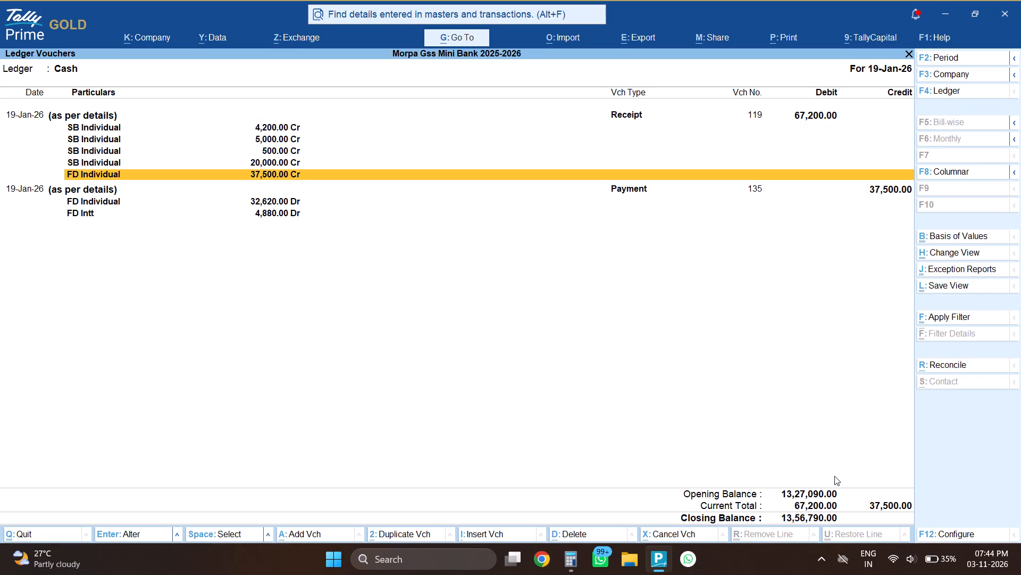
{"action": "key", "text": "Down"}
{"action": "key", "text": "Down"}
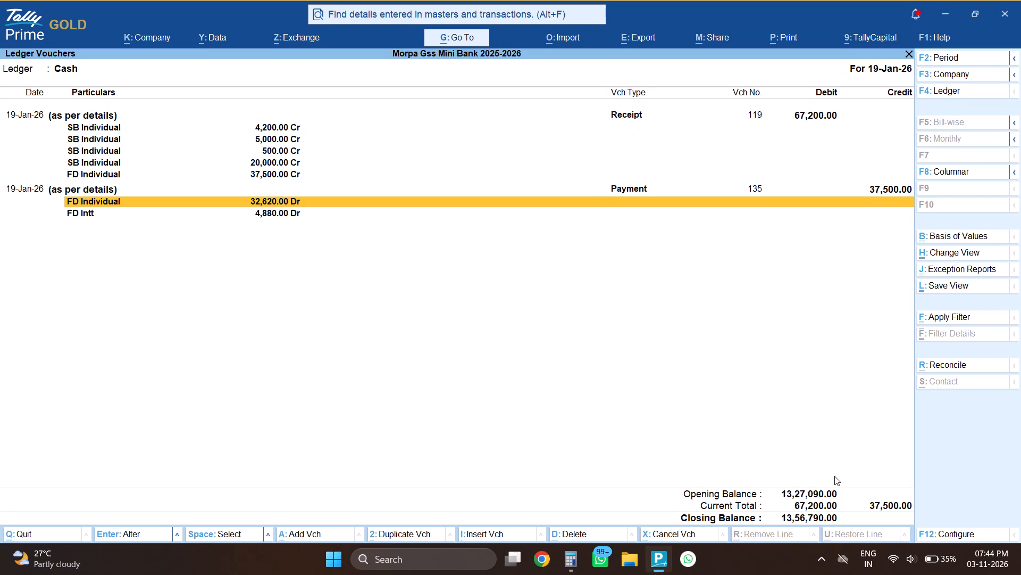
{"action": "key", "text": "Down"}
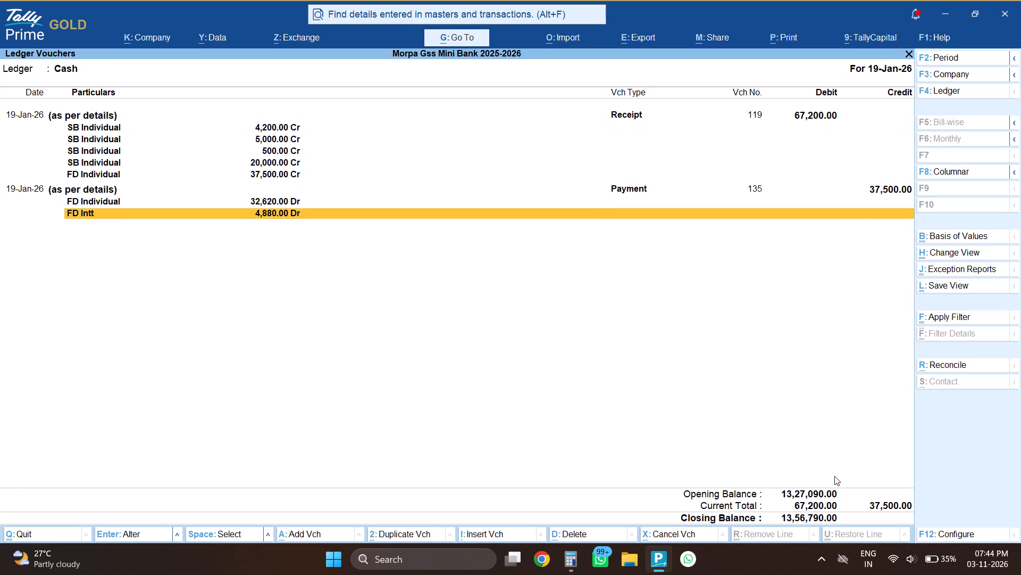
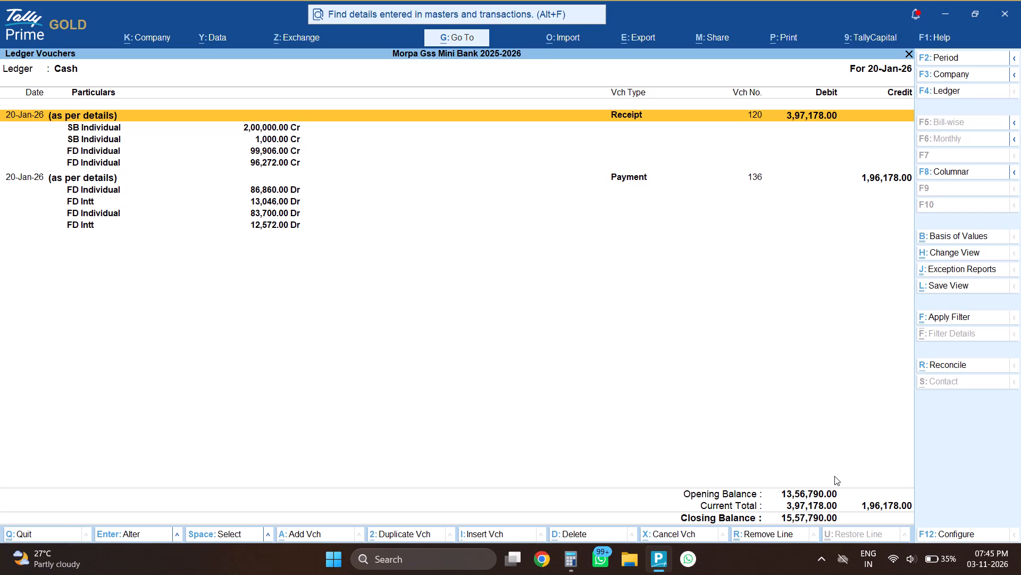
Examine each SB, FD and FD interest line of receipt voucher 120 and payment voucher 136 in the Cash ledger for 20-Jan-26.
{"action": "key", "text": "Down"}
{"action": "key", "text": "Down"}
{"action": "key", "text": "Down"}
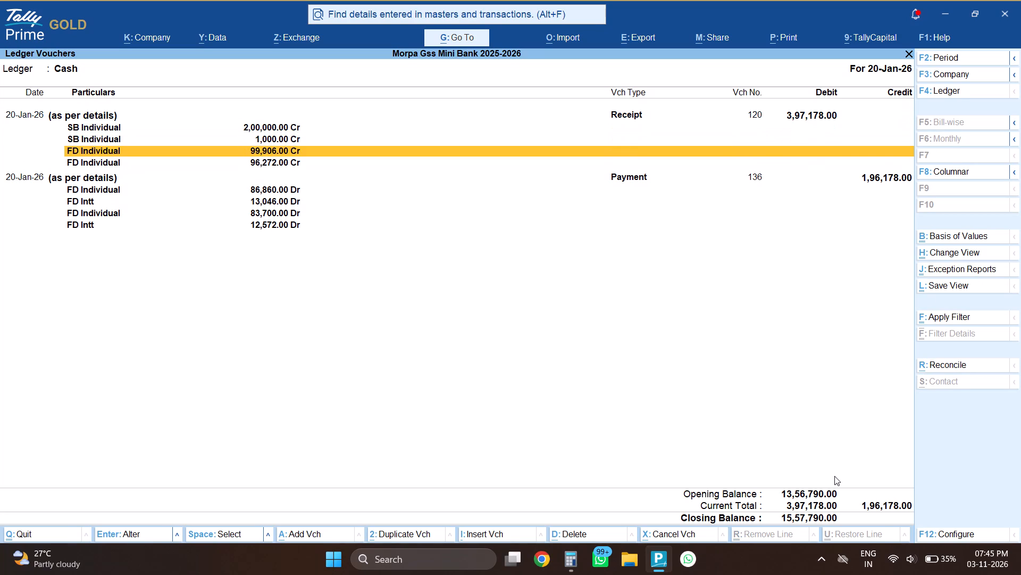
{"action": "key", "text": "Down"}
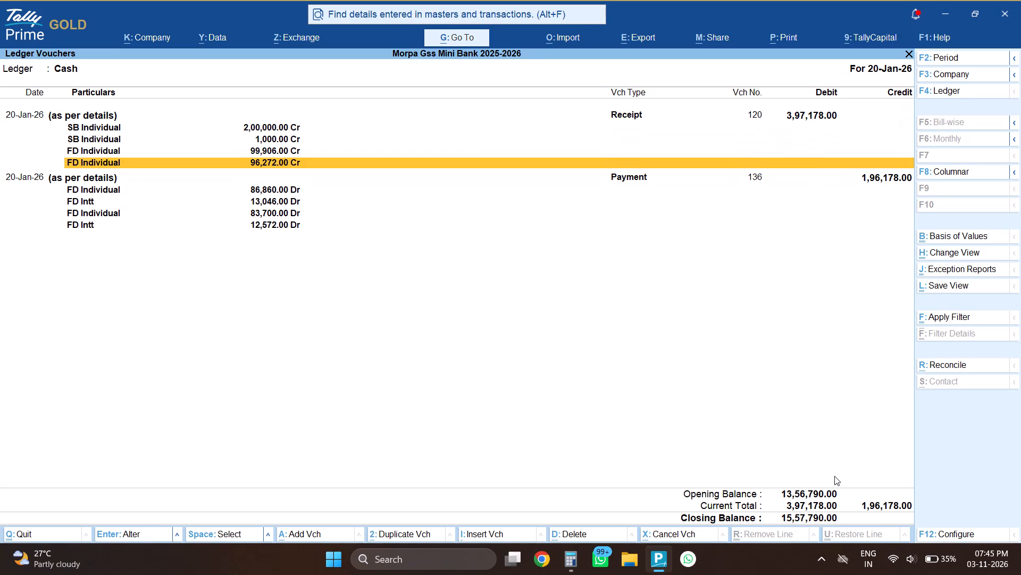
{"action": "key", "text": "Down"}
{"action": "key", "text": "Down"}
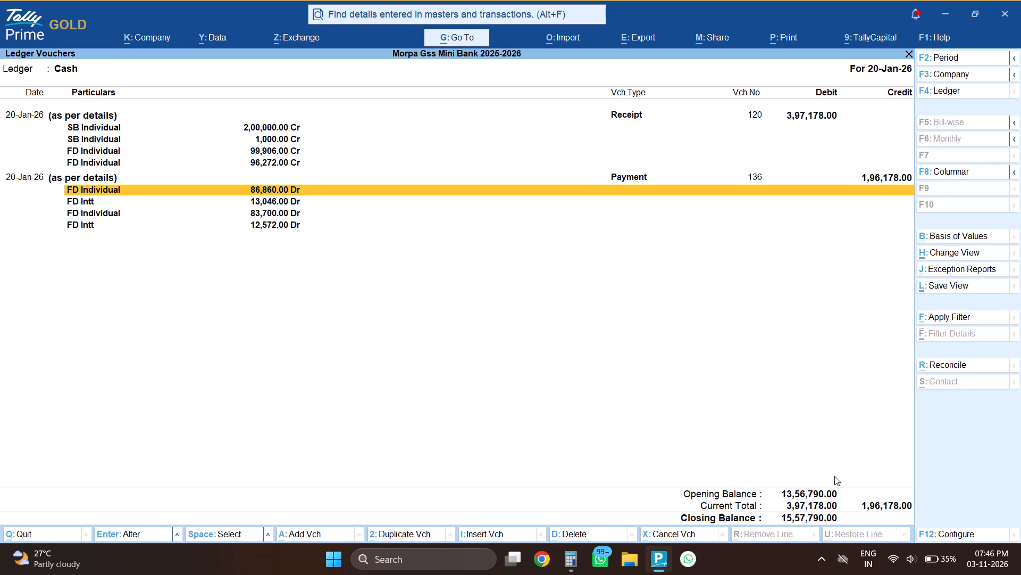
{"action": "key", "text": "Down"}
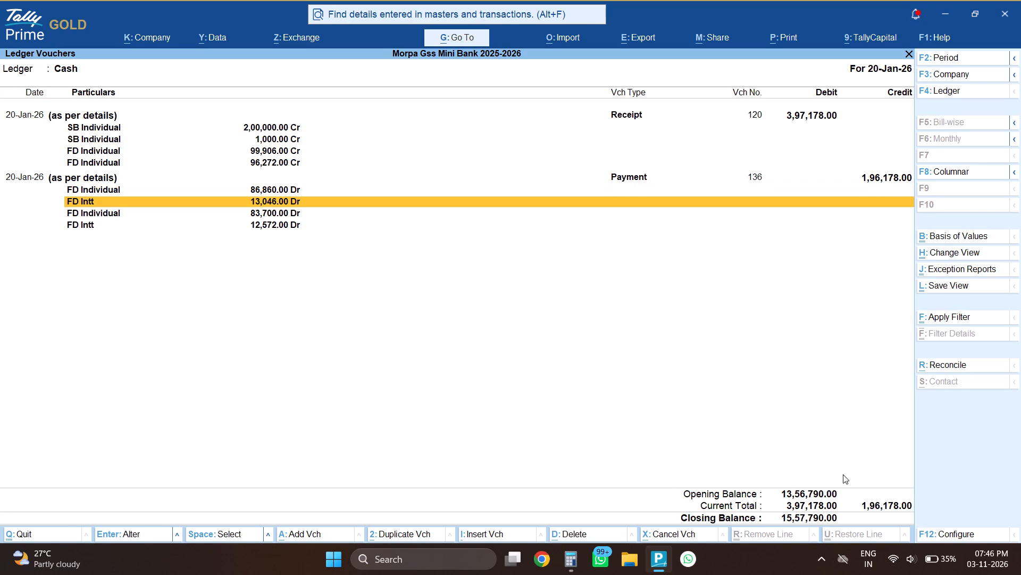
{"action": "key", "text": "Down"}
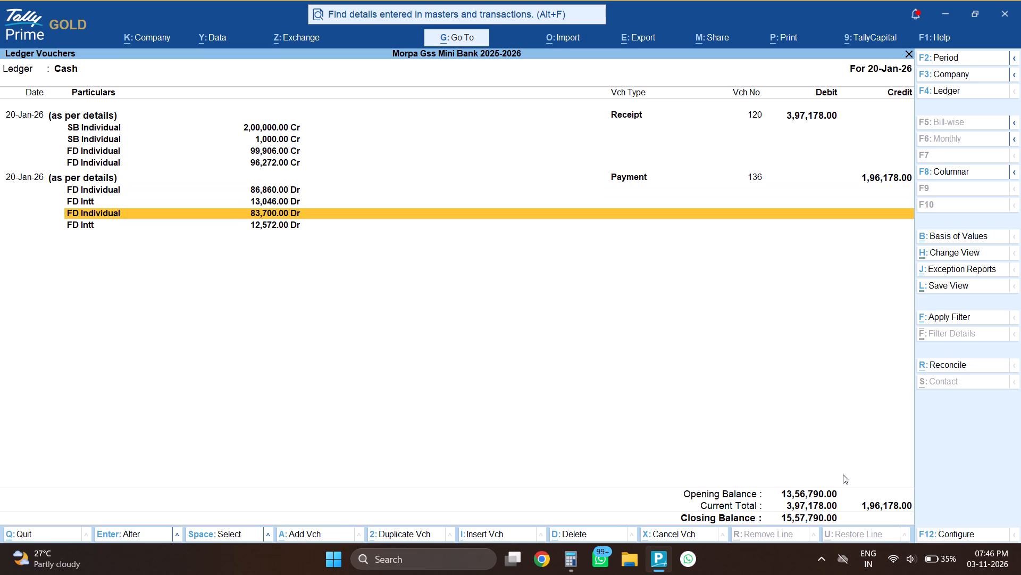
{"action": "key", "text": "Down"}
{"action": "key", "text": "Down"}
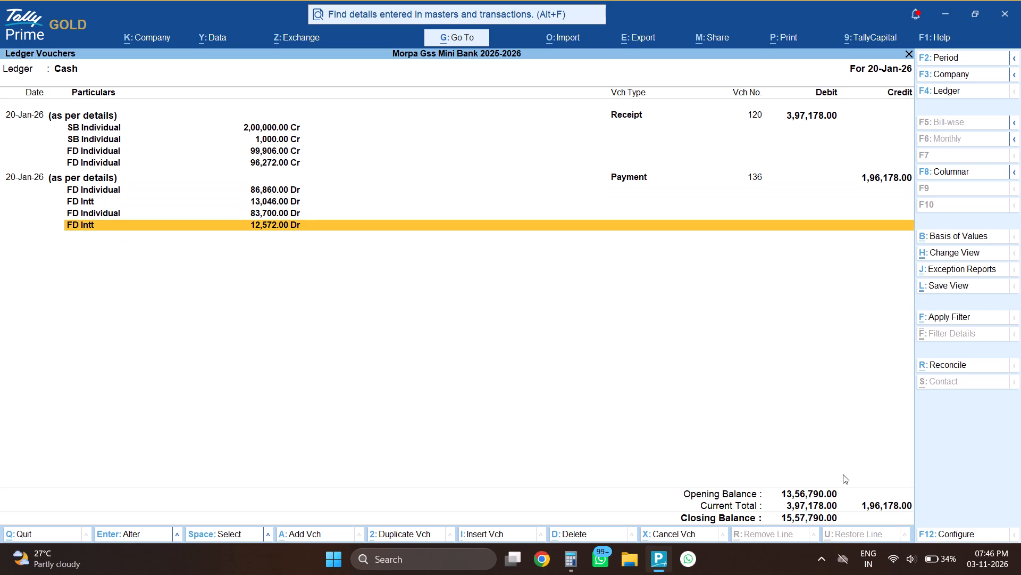
Examine each line of receipt voucher 121 and payment voucher 137 in the Cash ledger for 23-Jan-26.
{"action": "type", "text": "+++"}
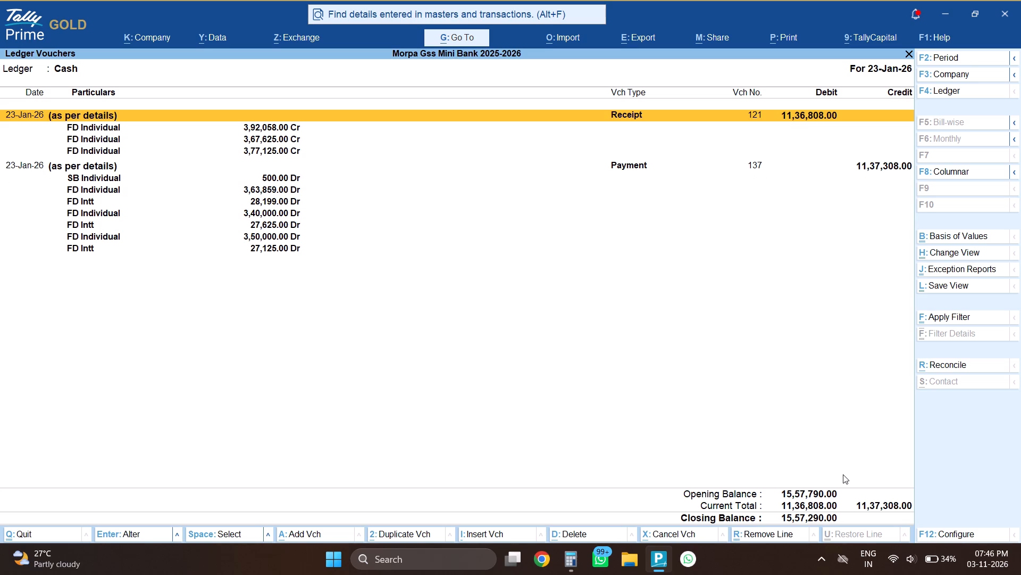
{"action": "key", "text": "Down"}
{"action": "key", "text": "Down"}
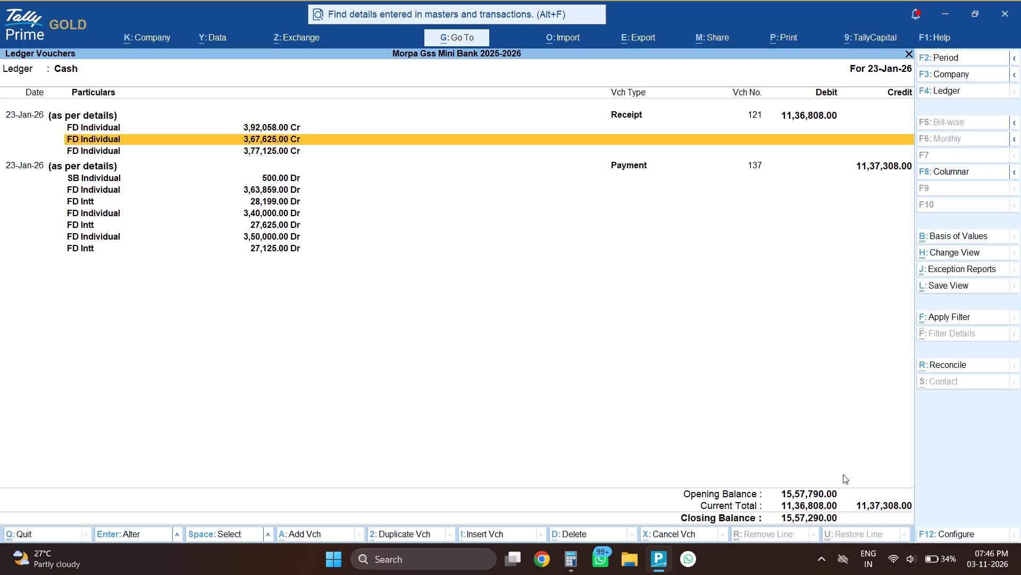
{"action": "key", "text": "Down"}
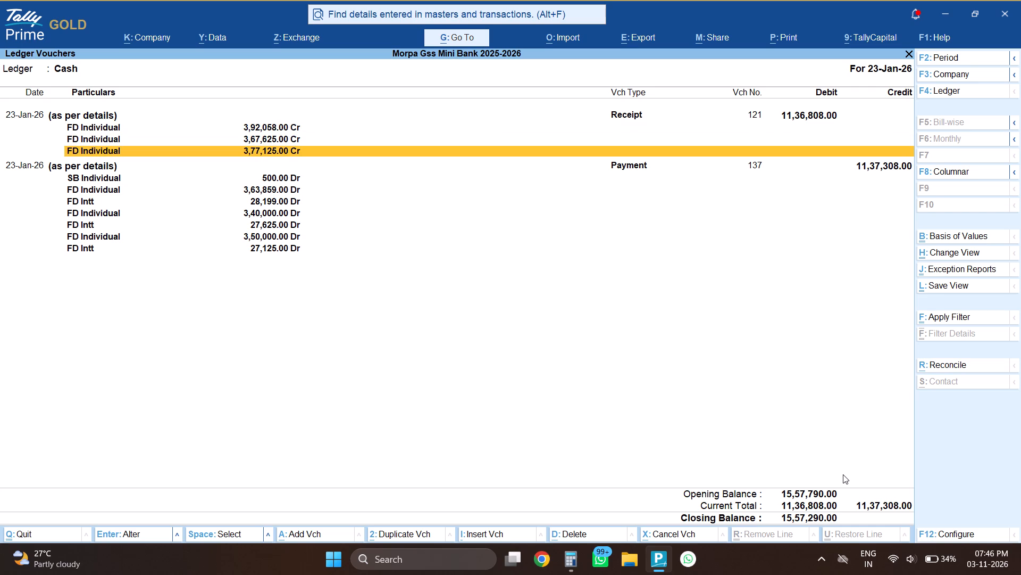
{"action": "key", "text": "Down"}
{"action": "key", "text": "Down"}
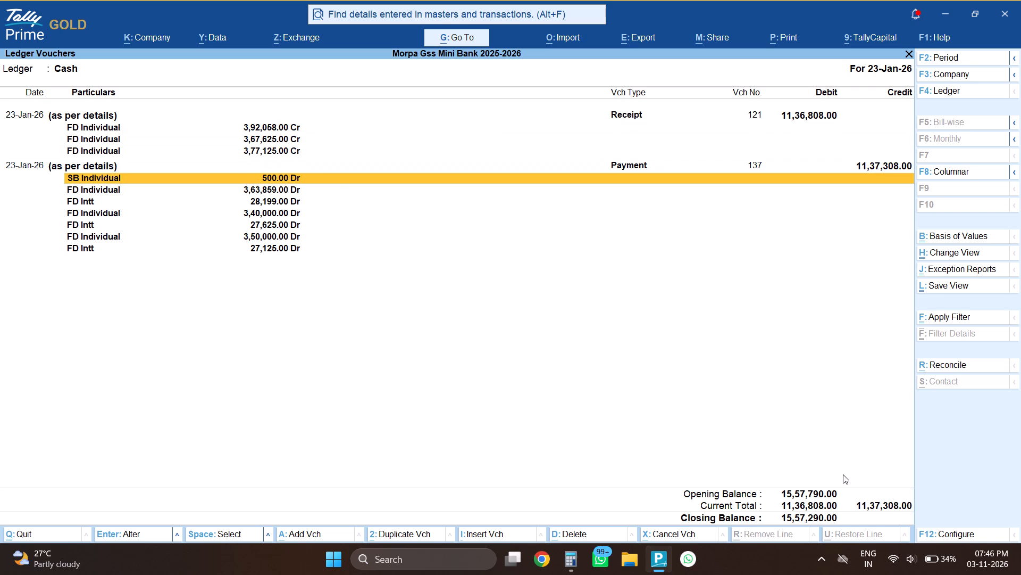
{"action": "key", "text": "Down"}
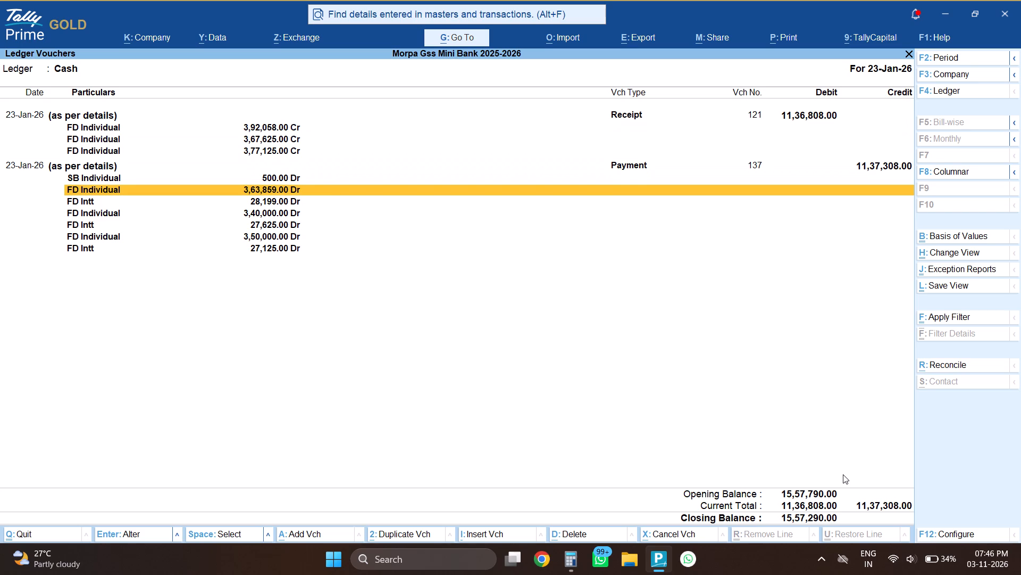
{"action": "key", "text": "Down"}
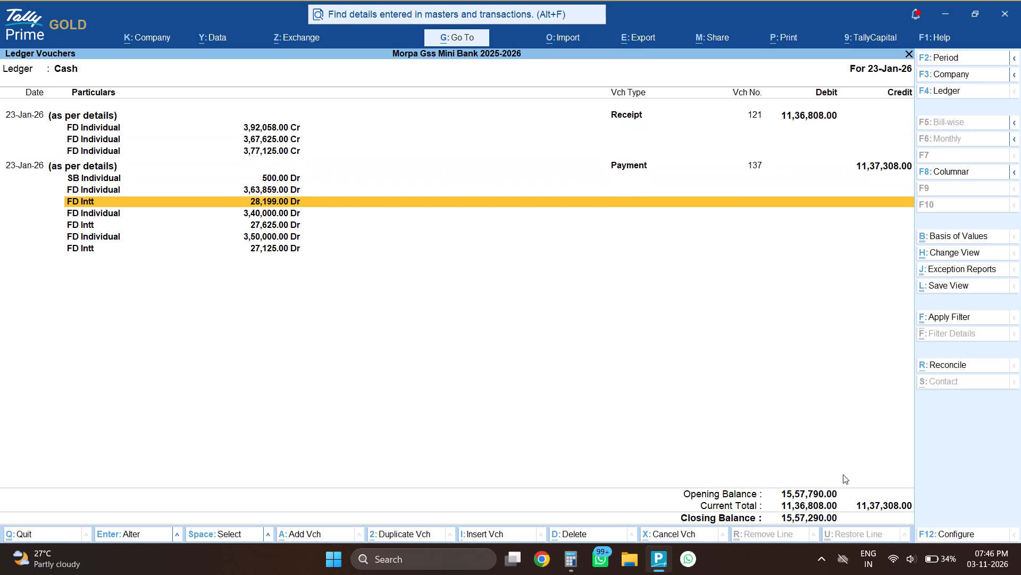
{"action": "key", "text": "Down"}
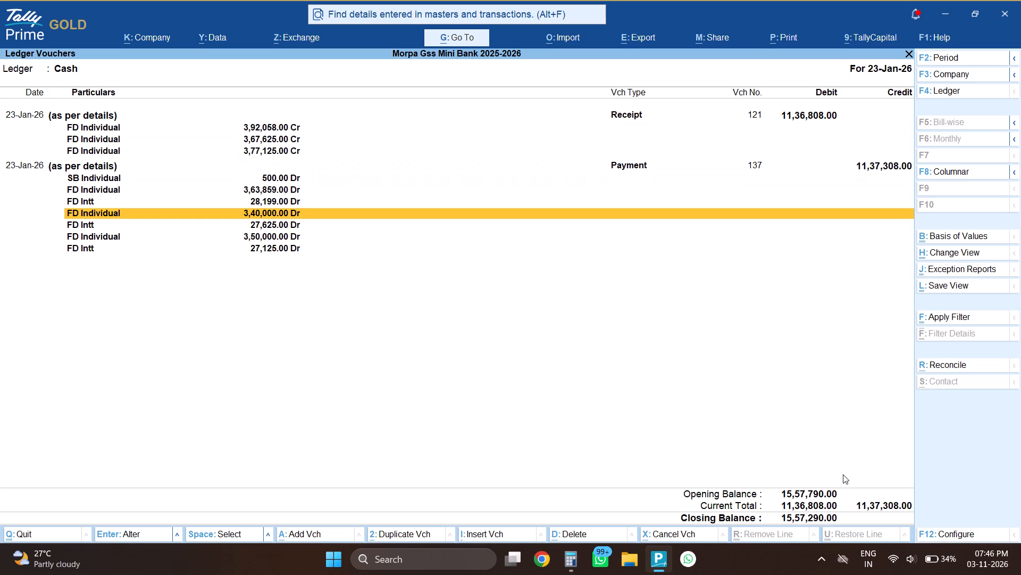
{"action": "key", "text": "Down"}
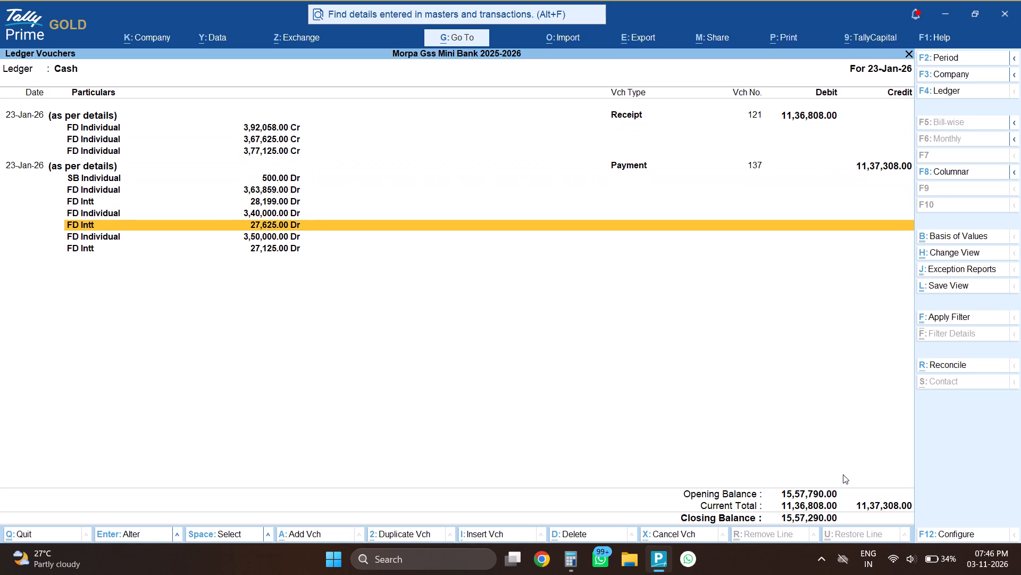
{"action": "key", "text": "Down"}
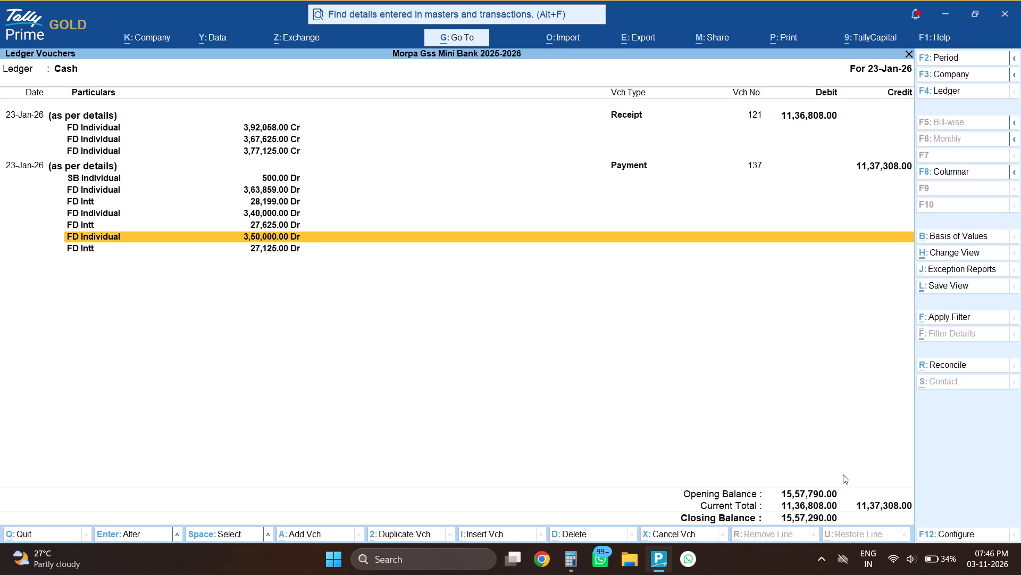
{"action": "key", "text": "Down"}
{"action": "key", "text": "Down"}
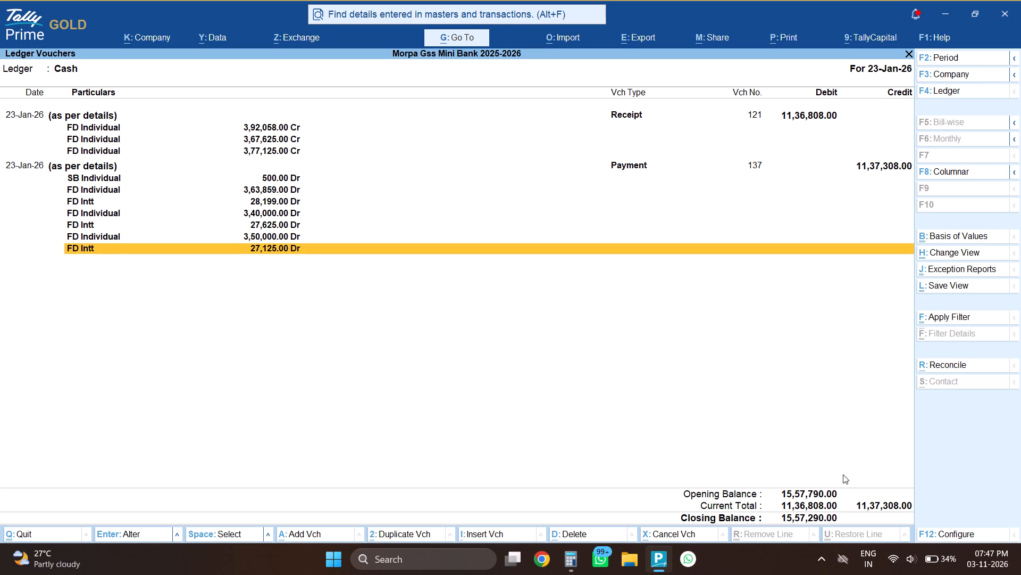
Examine the SB Individual lines of receipt voucher 122 and payment voucher 138 in the Cash ledger for 27-Jan-26.
{"action": "key", "text": "plus"}
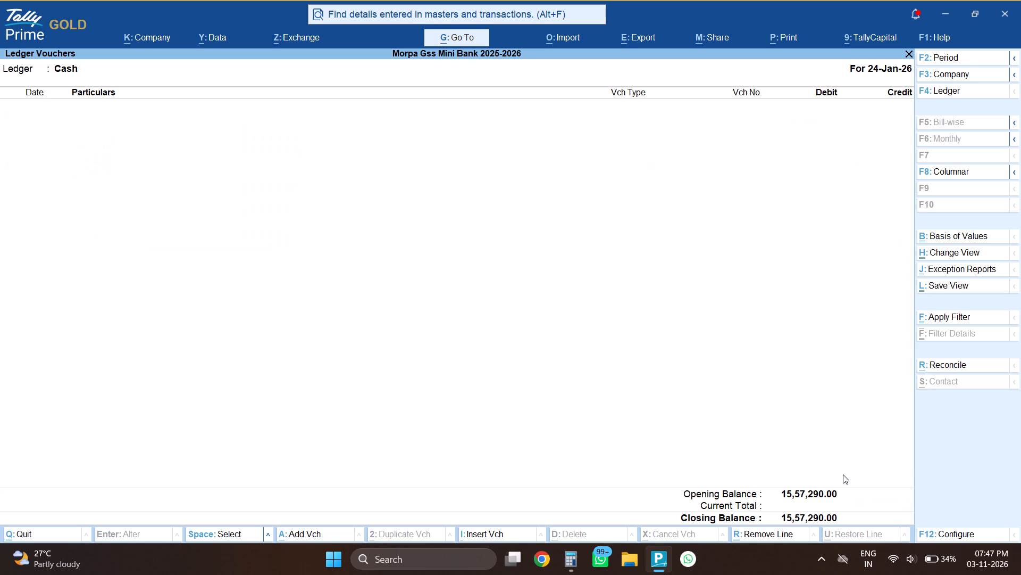
{"action": "type", "text": "+++"}
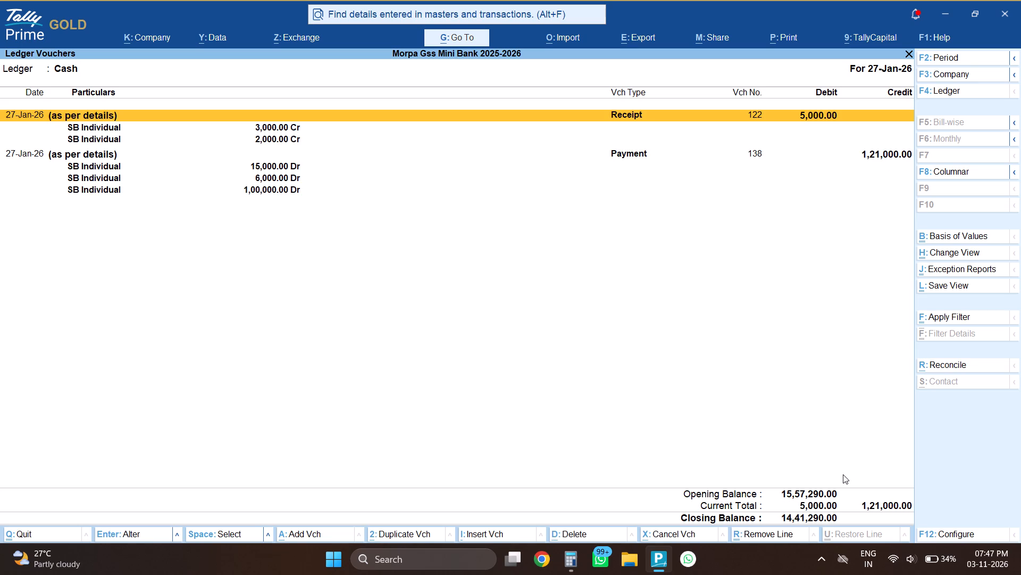
{"action": "key", "text": "Down"}
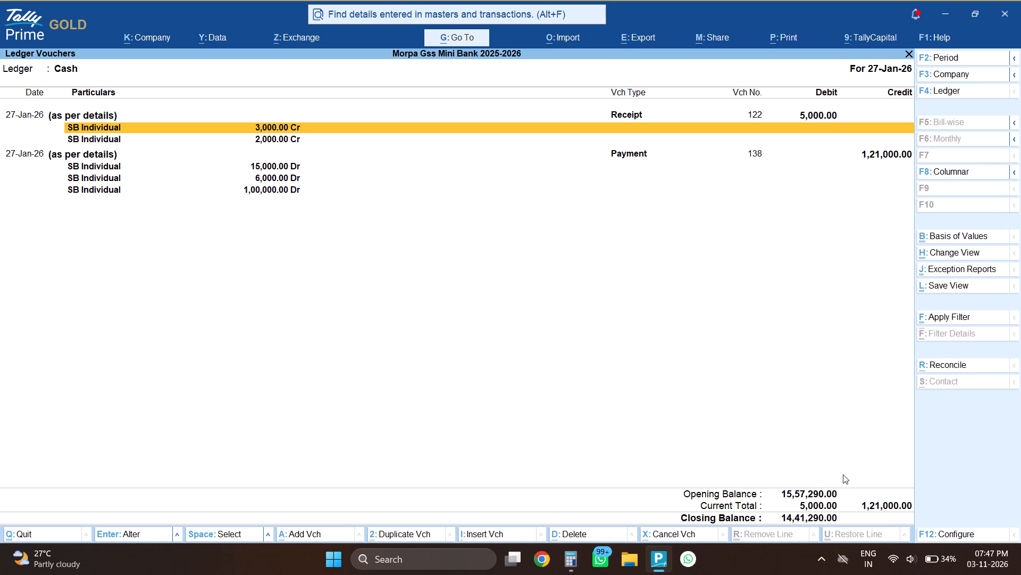
{"action": "key", "text": "Down"}
{"action": "key", "text": "Down"}
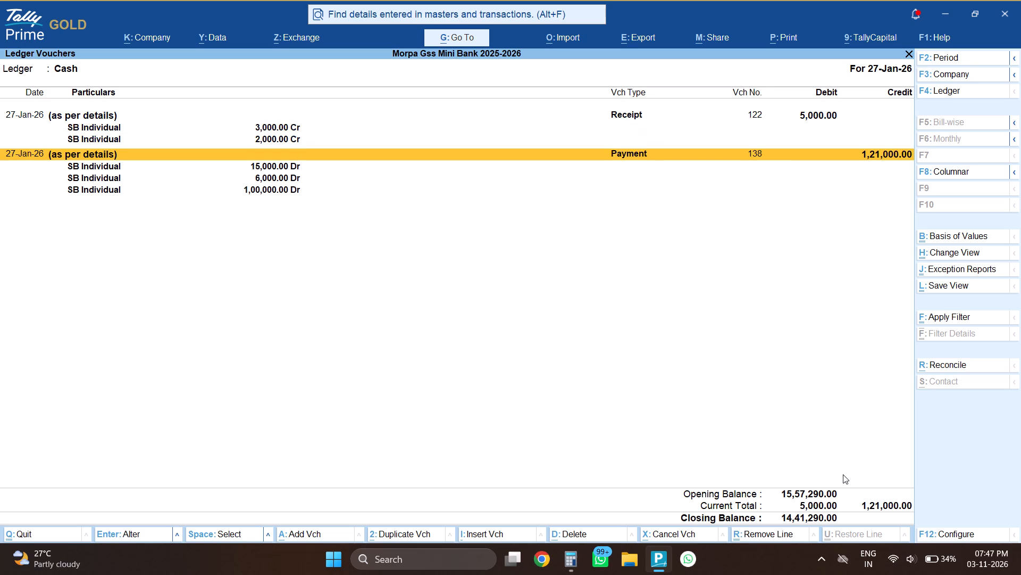
{"action": "key", "text": "Down"}
{"action": "key", "text": "Down"}
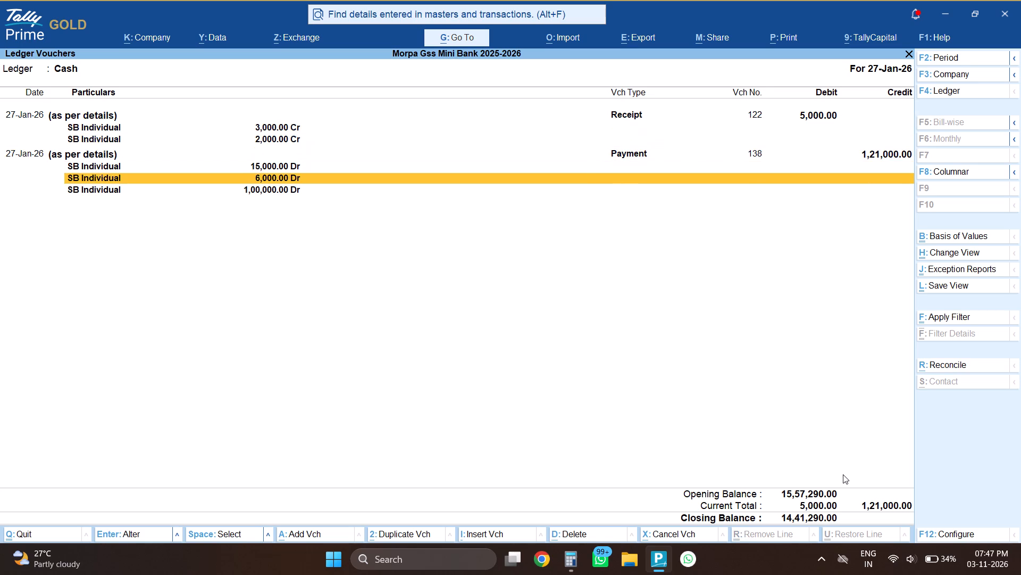
{"action": "key", "text": "Down"}
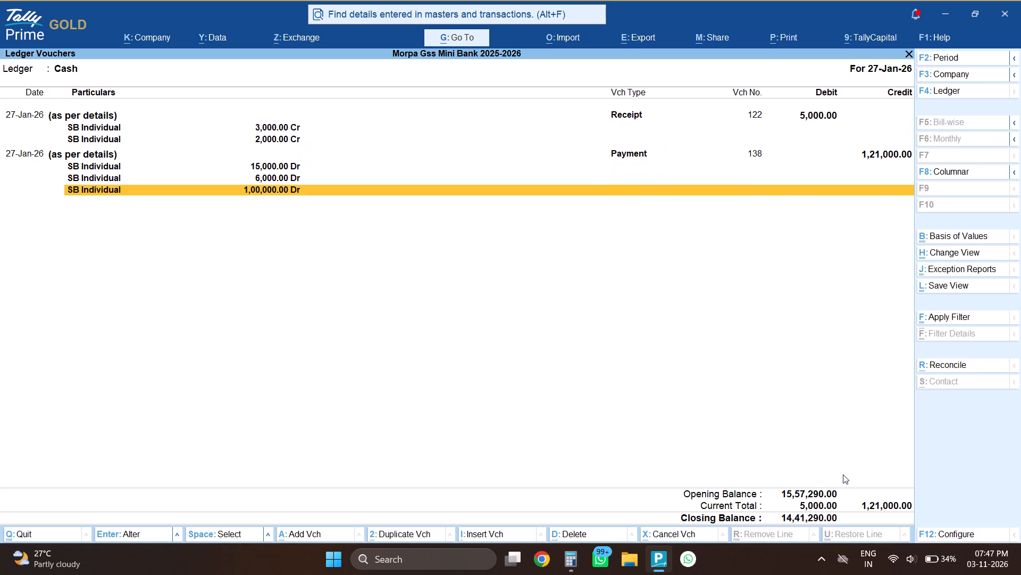
Examine the Cash ledger's receipt and payment entries for 28-Jan-26 and 31-Jan-26.
{"action": "key", "text": "plus"}
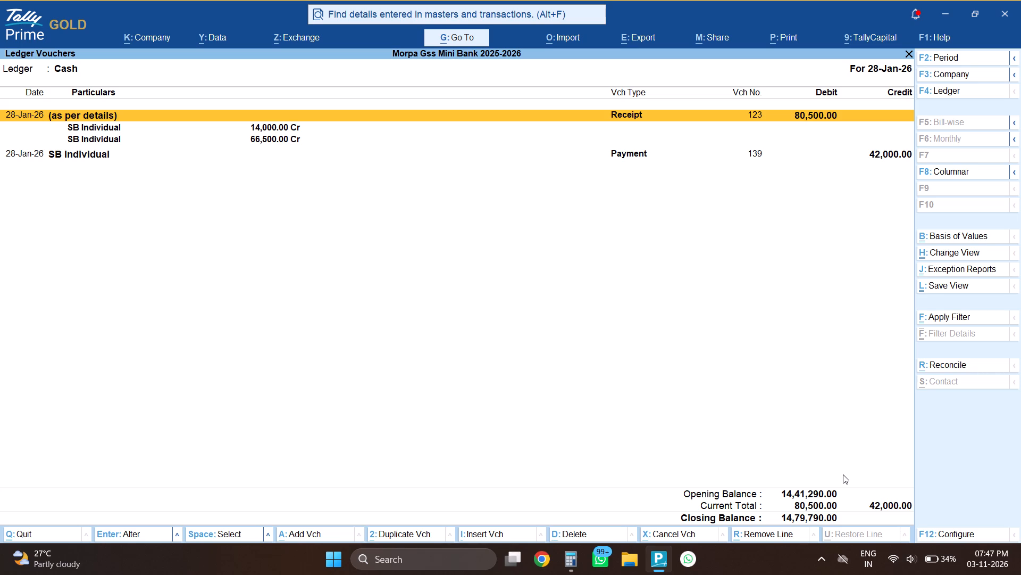
{"action": "type", "text": "+++"}
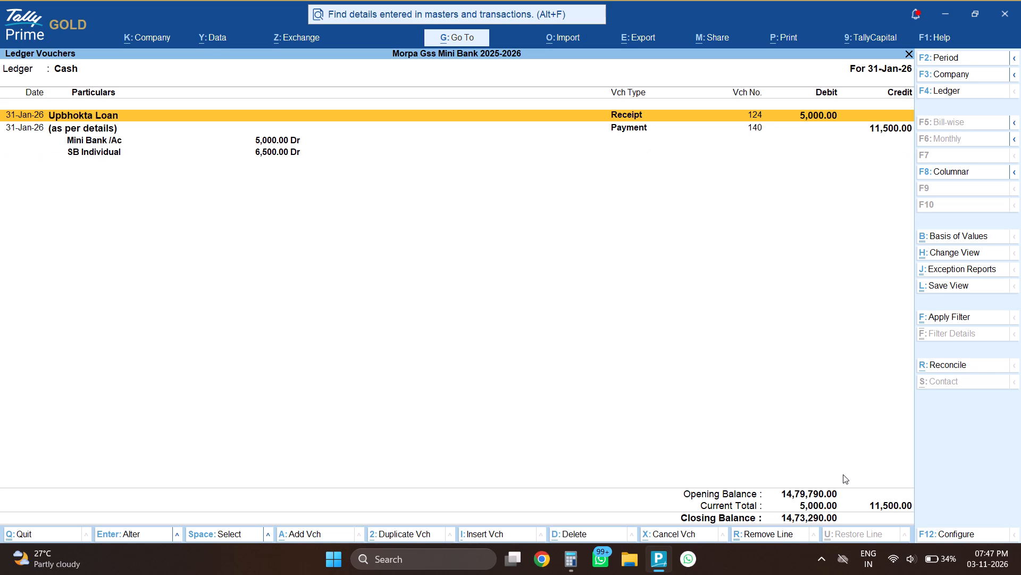
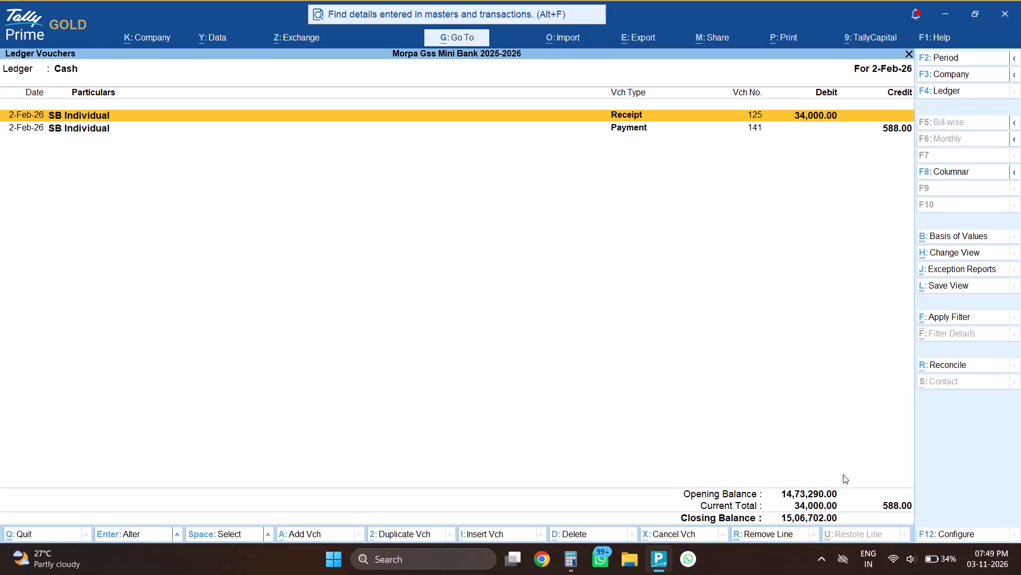
Examine each SB, FD and FD interest line of receipt voucher 126 and payment voucher 142 in the Cash ledger for 3-Feb-26.
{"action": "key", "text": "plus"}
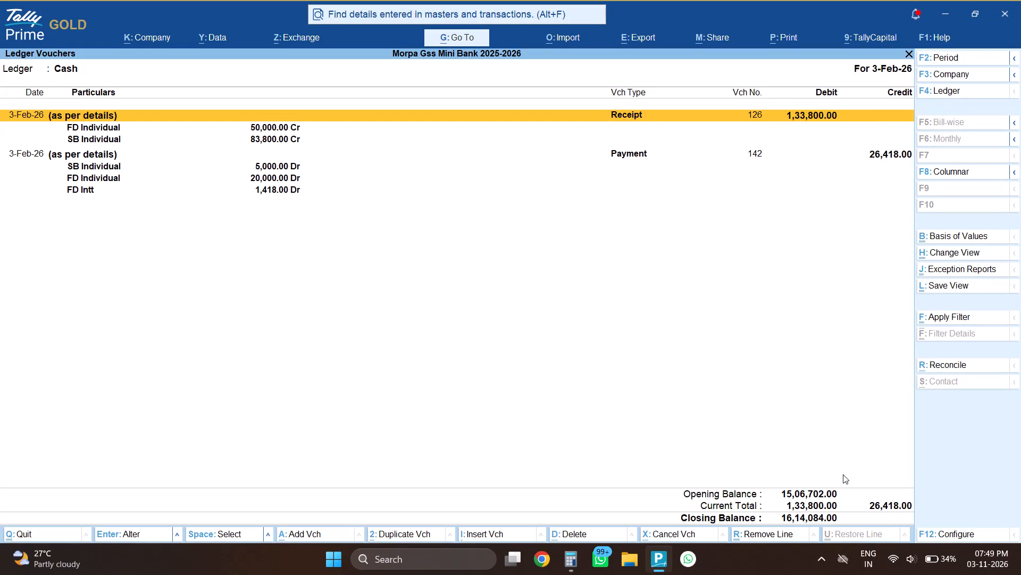
{"action": "key", "text": "Down"}
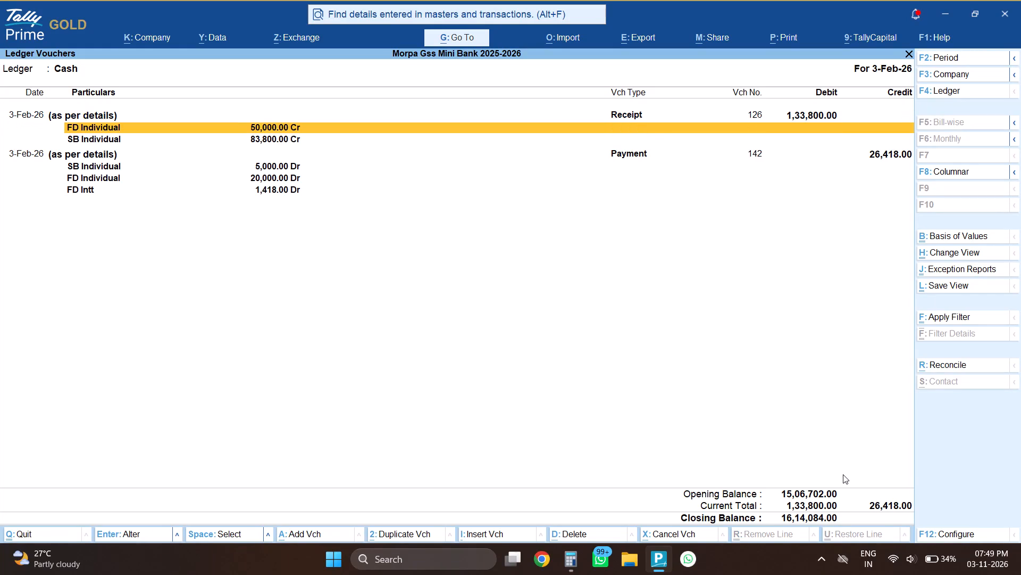
{"action": "key", "text": "Down"}
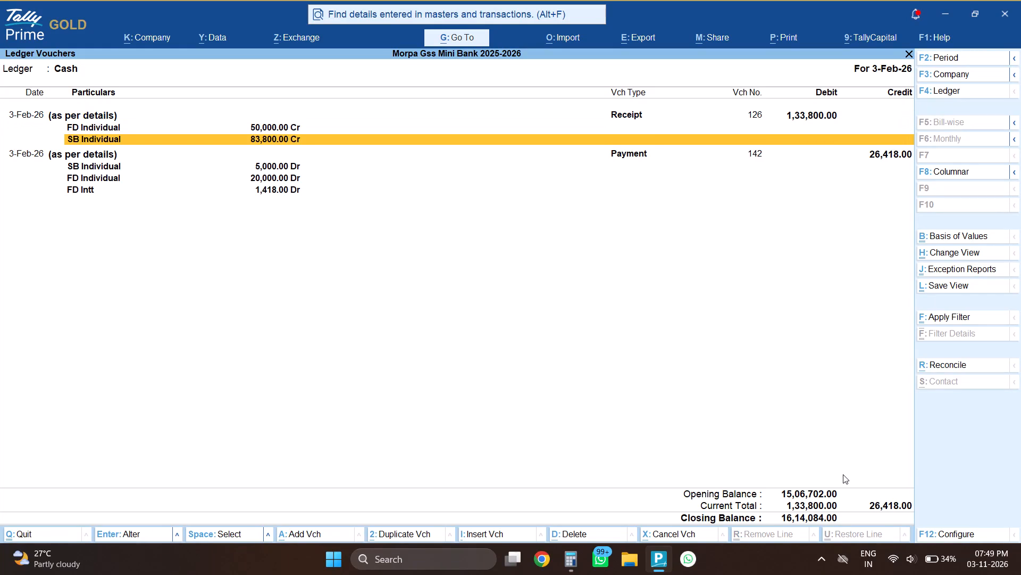
{"action": "key", "text": "Down"}
{"action": "key", "text": "Down"}
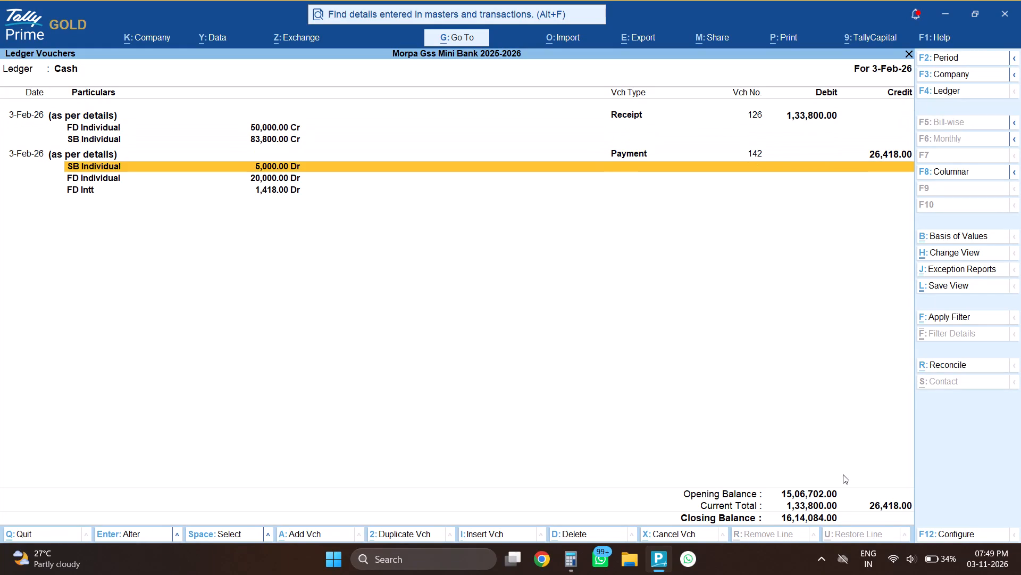
{"action": "key", "text": "Down"}
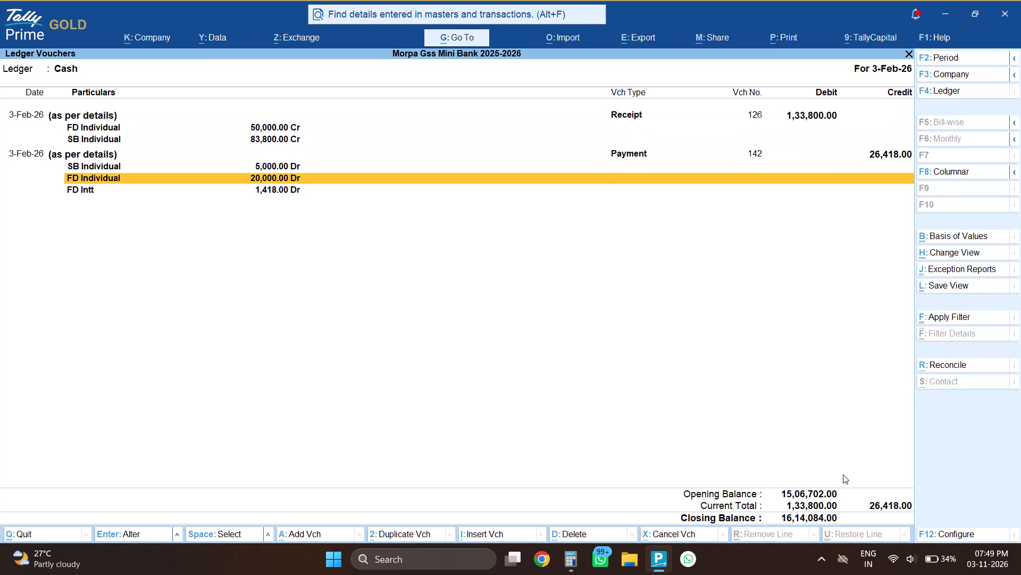
{"action": "key", "text": "Down"}
{"action": "key", "text": "Down"}
{"action": "key", "text": "Down"}
{"action": "key", "text": "Up"}
{"action": "key", "text": "Up"}
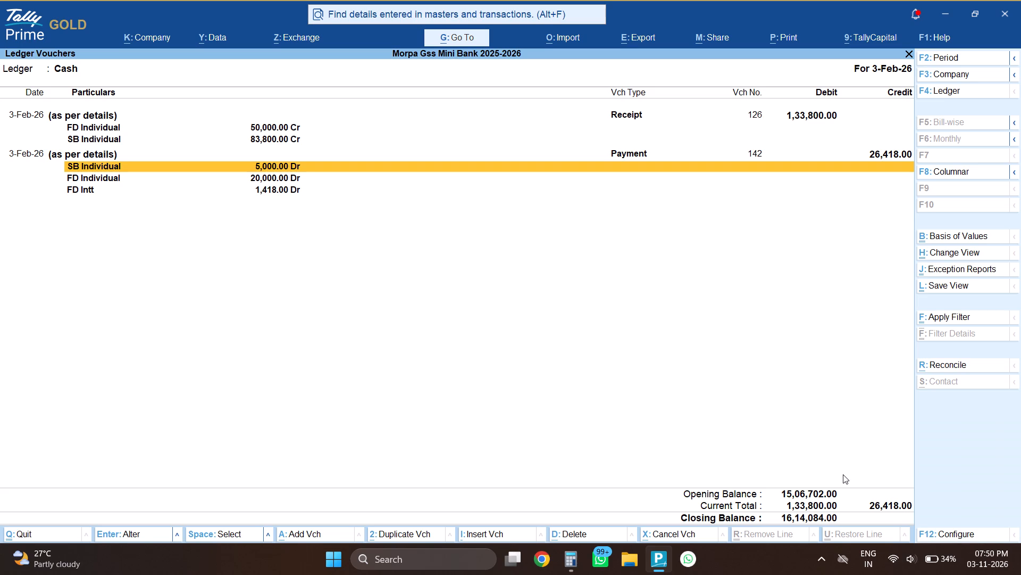
Examine the SB Individual lines of receipt voucher 127 and the Cashless receipt voucher 128 in the Cash ledger for 4-Feb-26.
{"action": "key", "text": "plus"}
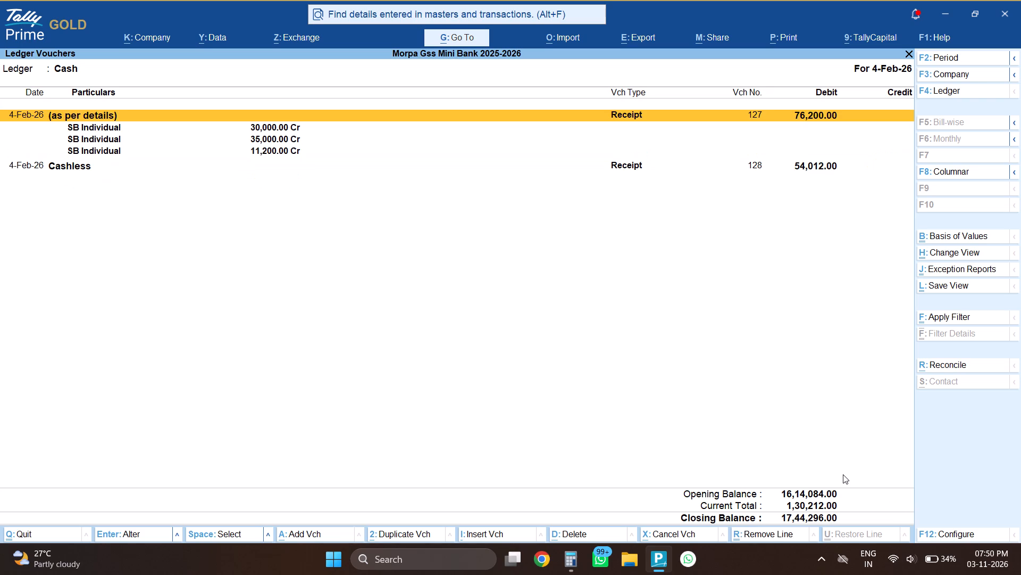
{"action": "key", "text": "Down"}
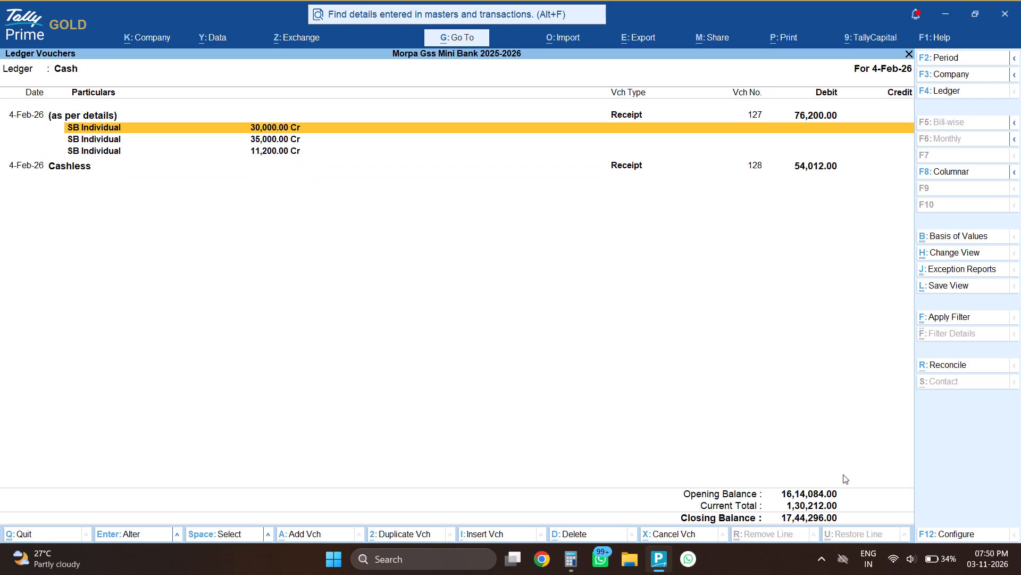
{"action": "key", "text": "Down"}
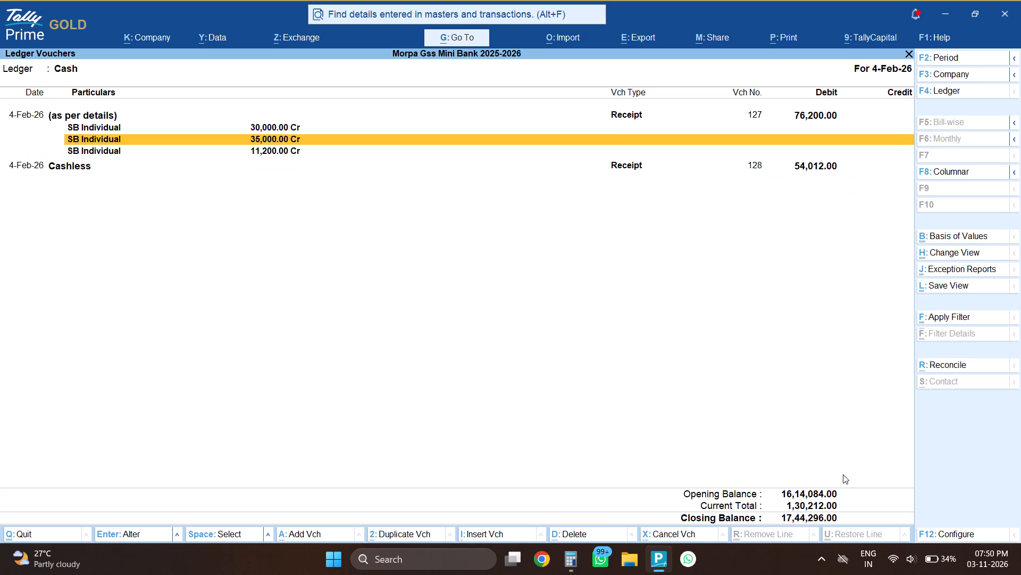
{"action": "key", "text": "Down"}
{"action": "key", "text": "Down"}
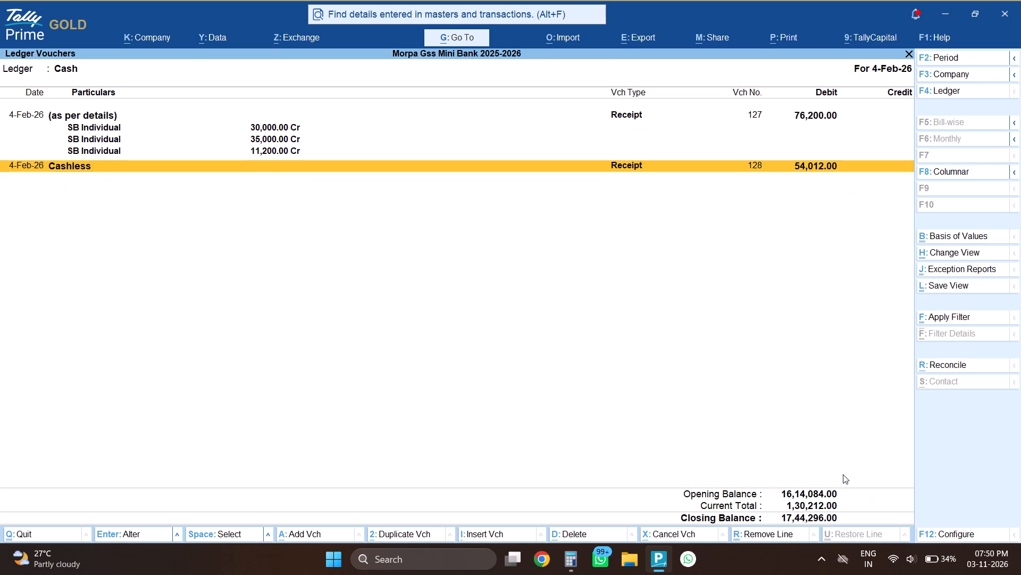
Examine each SB and FD Individual line of receipt voucher 129 in the Cash ledger for 5-Feb-26.
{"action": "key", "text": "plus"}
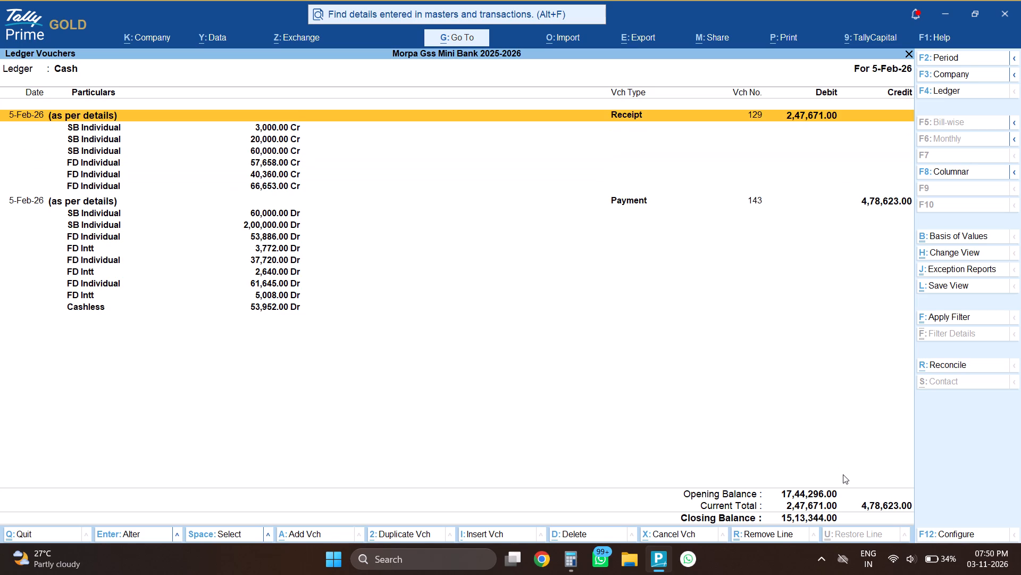
{"action": "key", "text": "Down"}
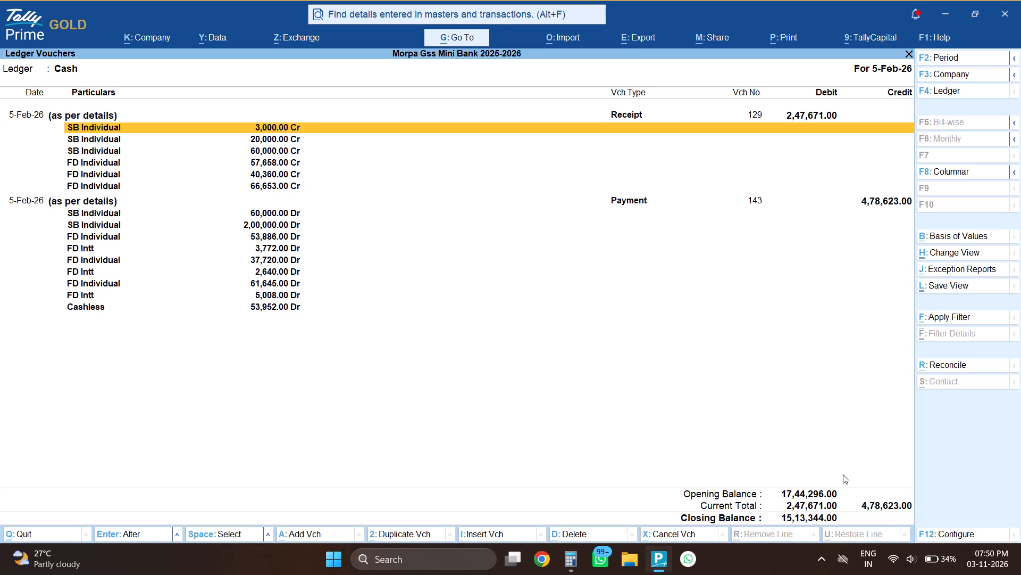
{"action": "key", "text": "Down"}
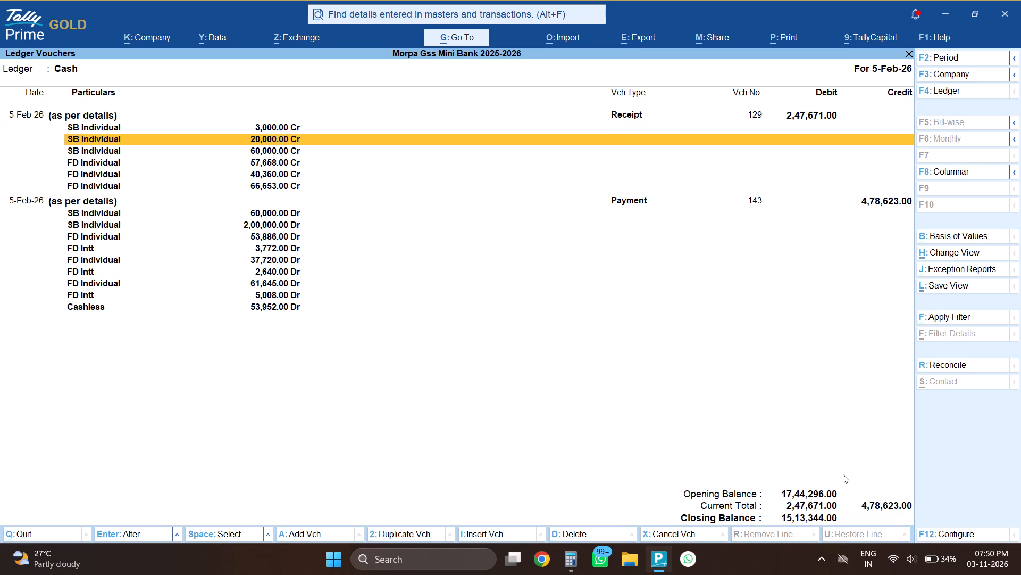
{"action": "key", "text": "Down"}
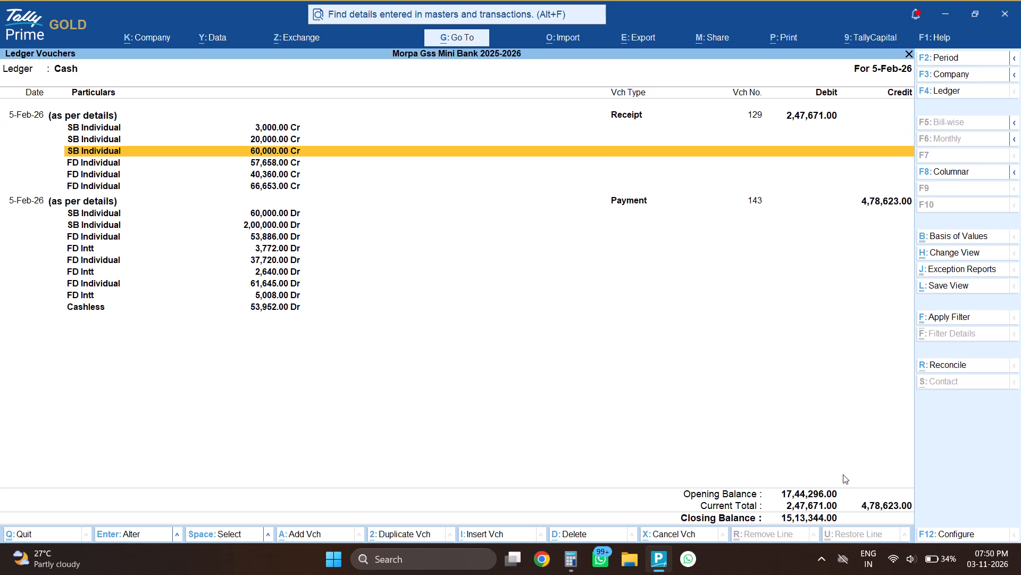
{"action": "key", "text": "Down"}
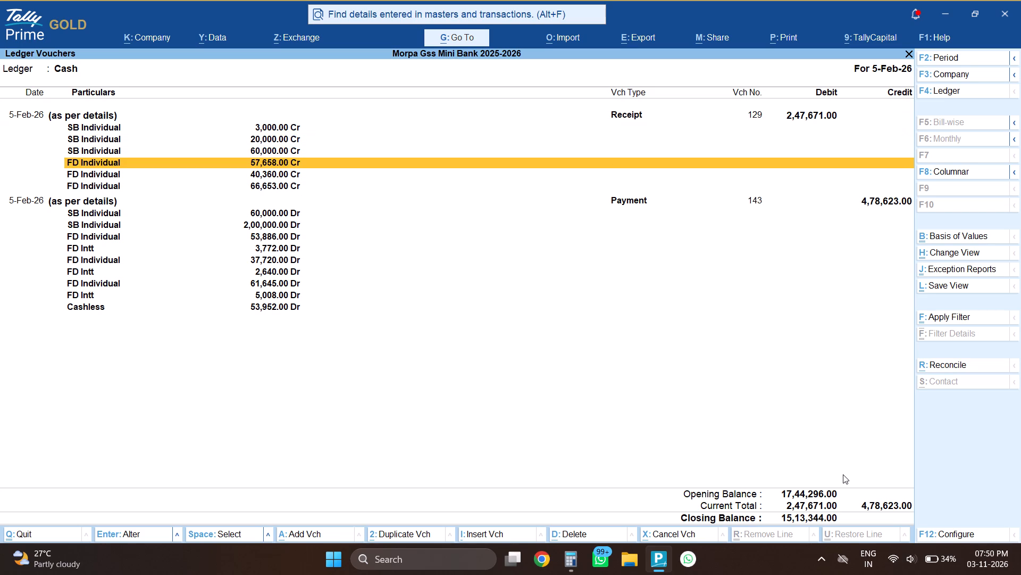
{"action": "key", "text": "Down"}
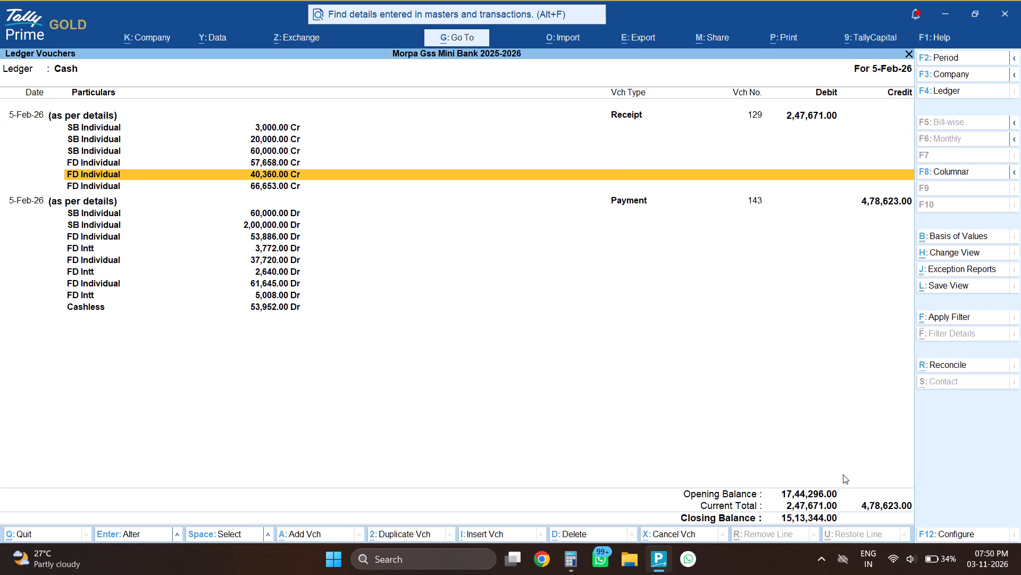
{"action": "key", "text": "Down"}
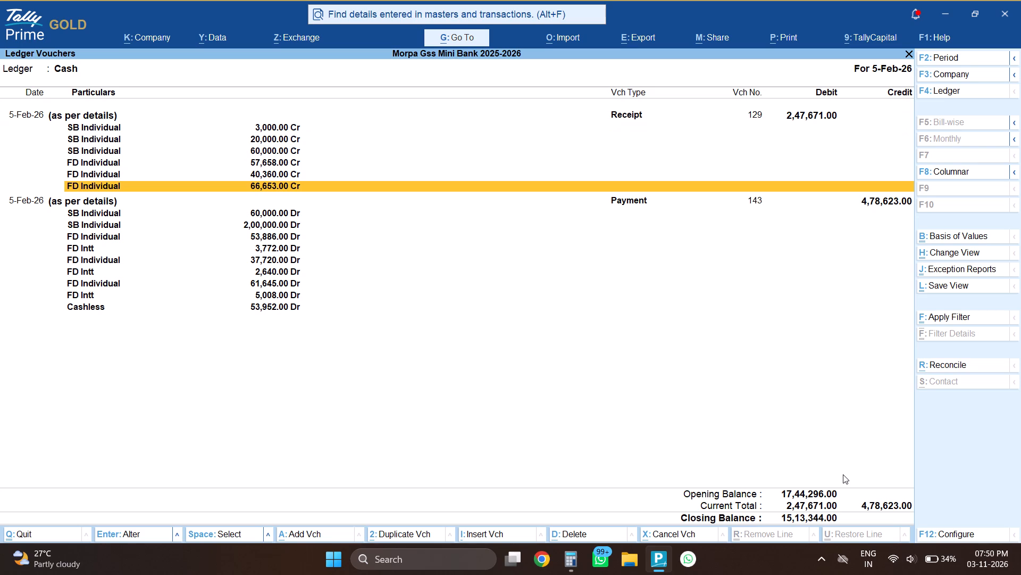
Examine the SB, FD and FD interest lines of payment voucher 143 in the Cash ledger for 5-Feb-26.
{"action": "key", "text": "Down"}
{"action": "key", "text": "Down"}
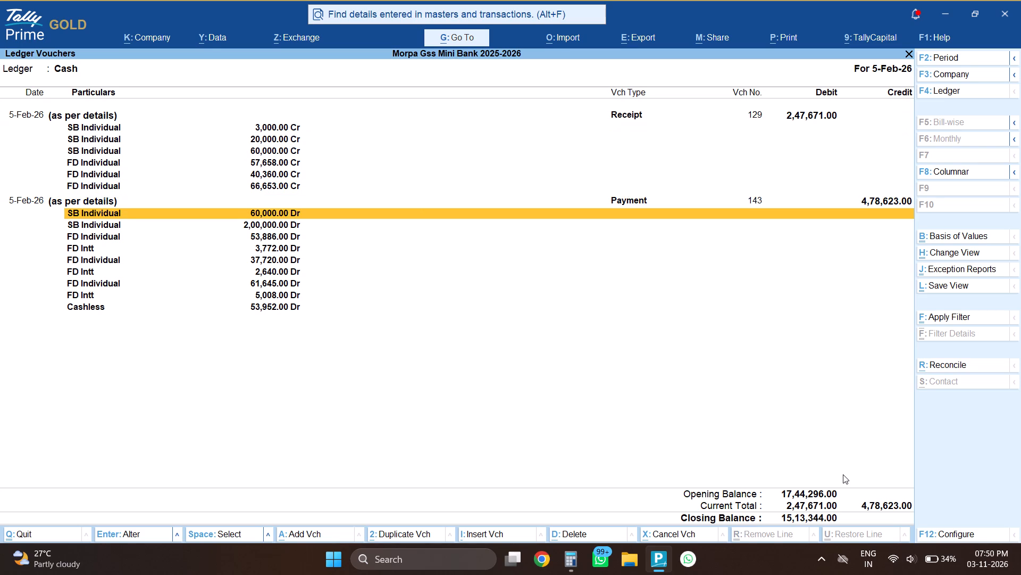
{"action": "key", "text": "Down"}
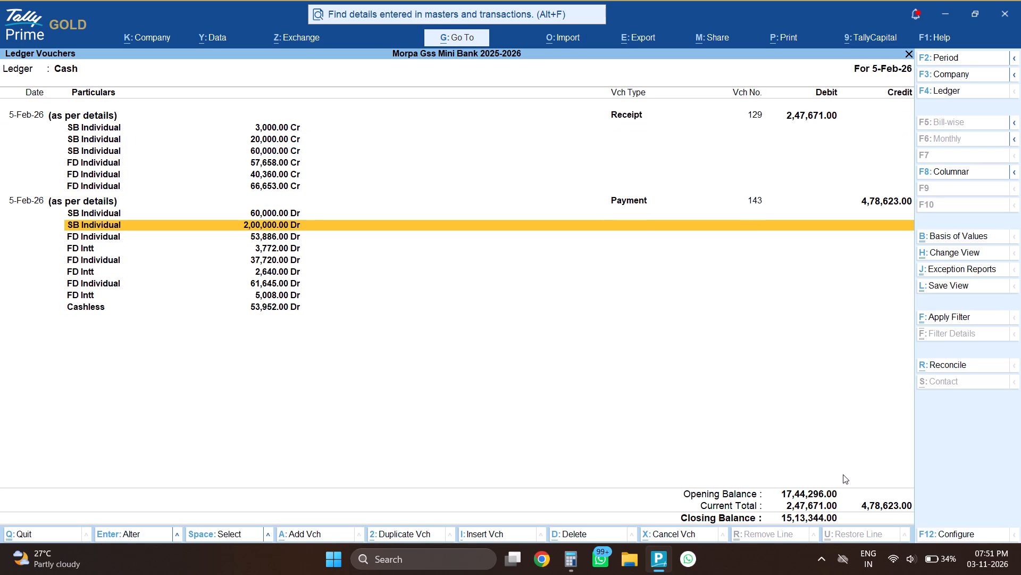
{"action": "key", "text": "Down"}
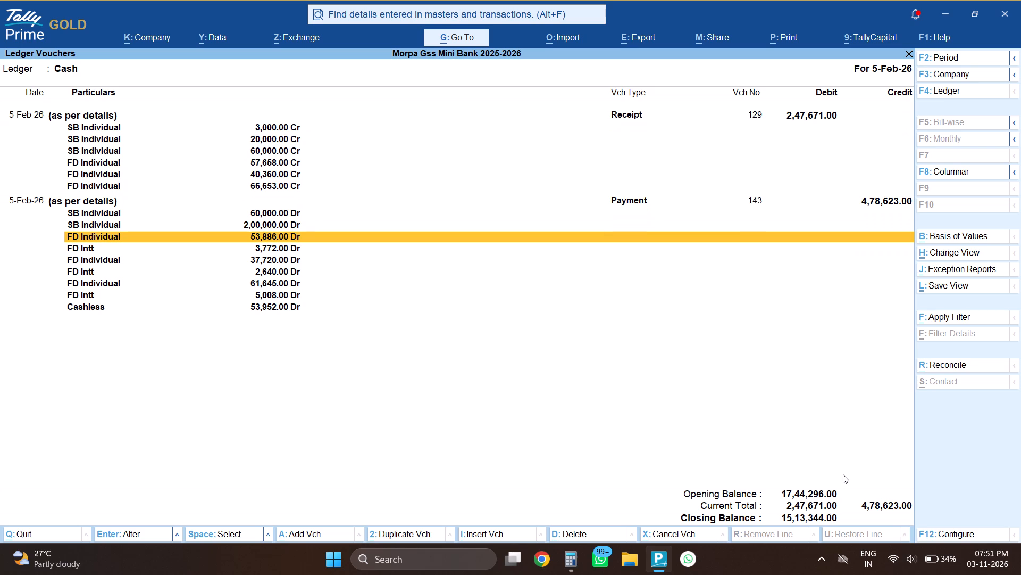
{"action": "key", "text": "Down"}
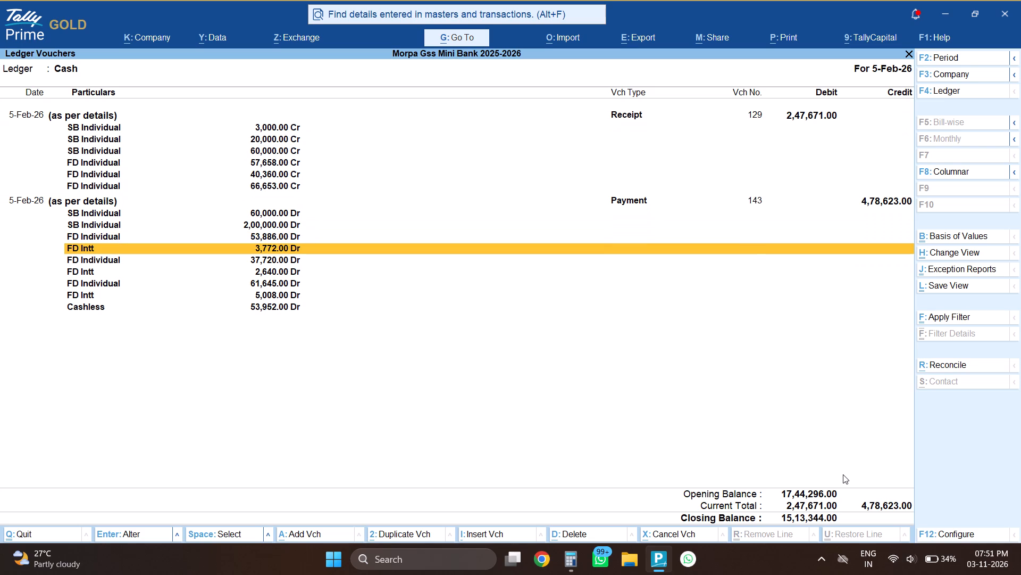
{"action": "key", "text": "Down"}
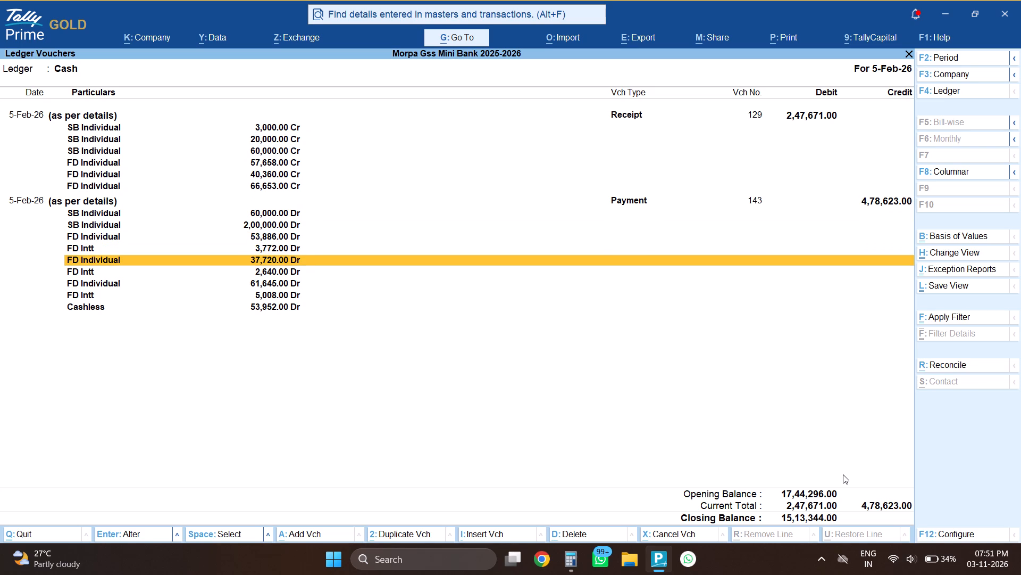
{"action": "key", "text": "Down"}
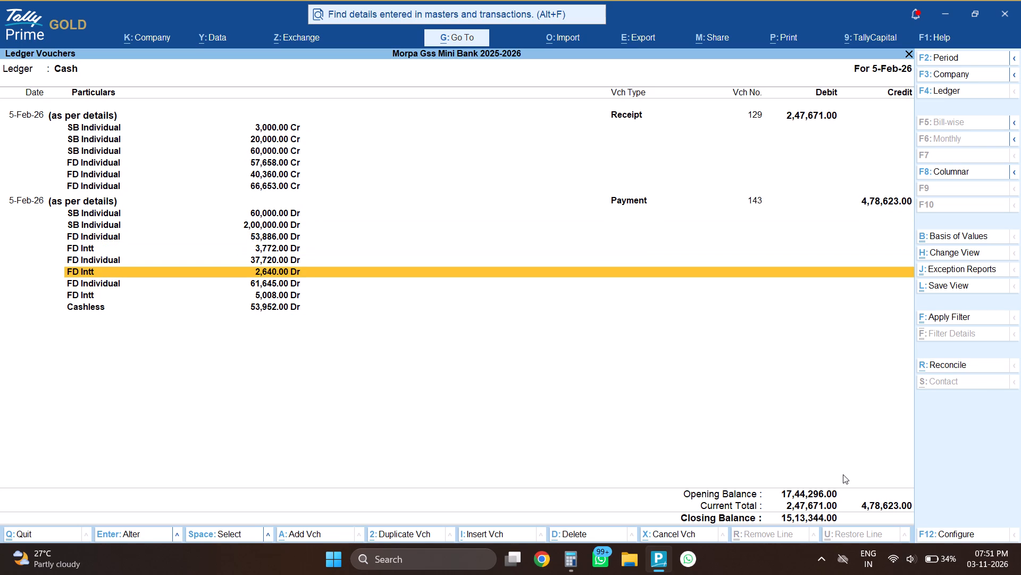
{"action": "key", "text": "Down"}
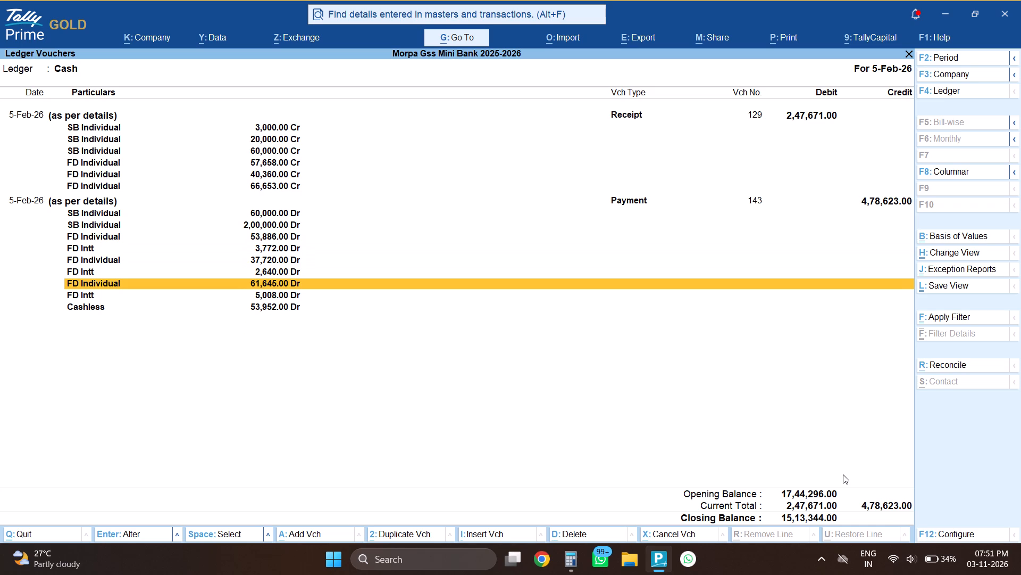
{"action": "key", "text": "Down"}
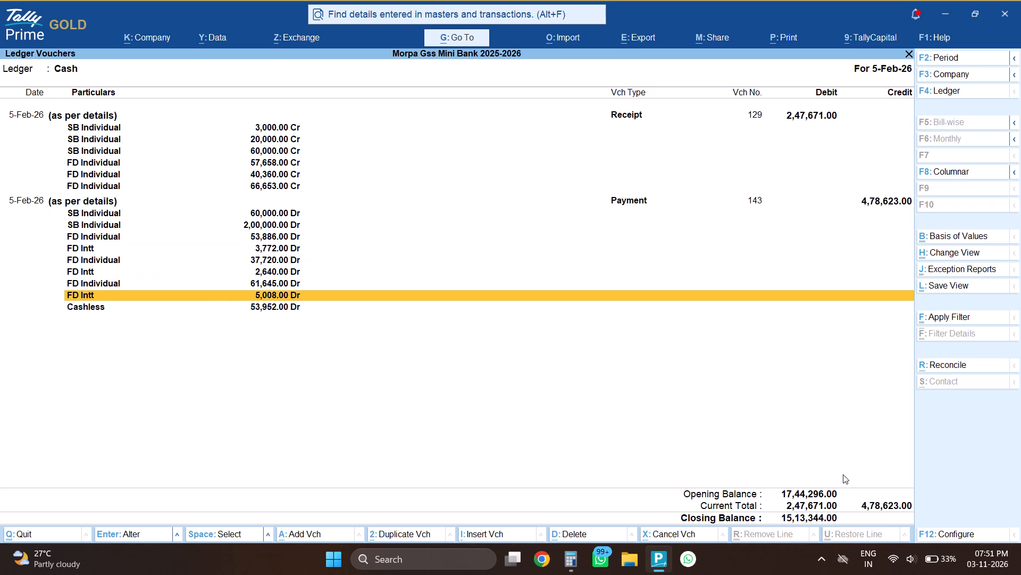
Go back to 4-Feb-26 in the Cash ledger and recheck receipt voucher 127 and the Cashless receipt voucher 128.
{"action": "key", "text": "minus"}
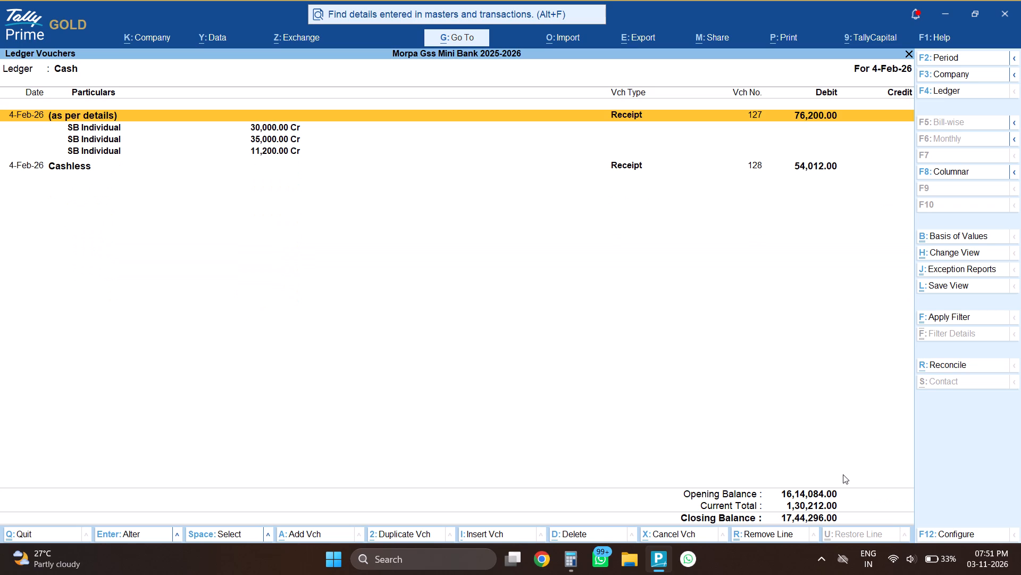
{"action": "key", "text": "Down"}
{"action": "key", "text": "Down"}
{"action": "key", "text": "Down"}
{"action": "key", "text": "Down"}
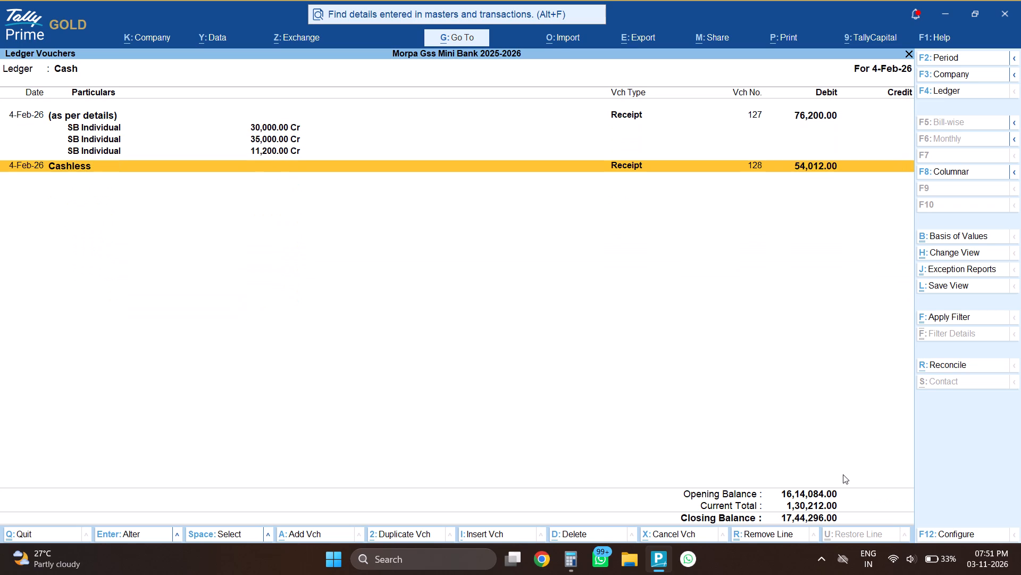
Return to 5-Feb-26 and recheck the lines of receipt voucher 129 and payment voucher 143 down to the last FD Intt line.
{"action": "key", "text": "plus"}
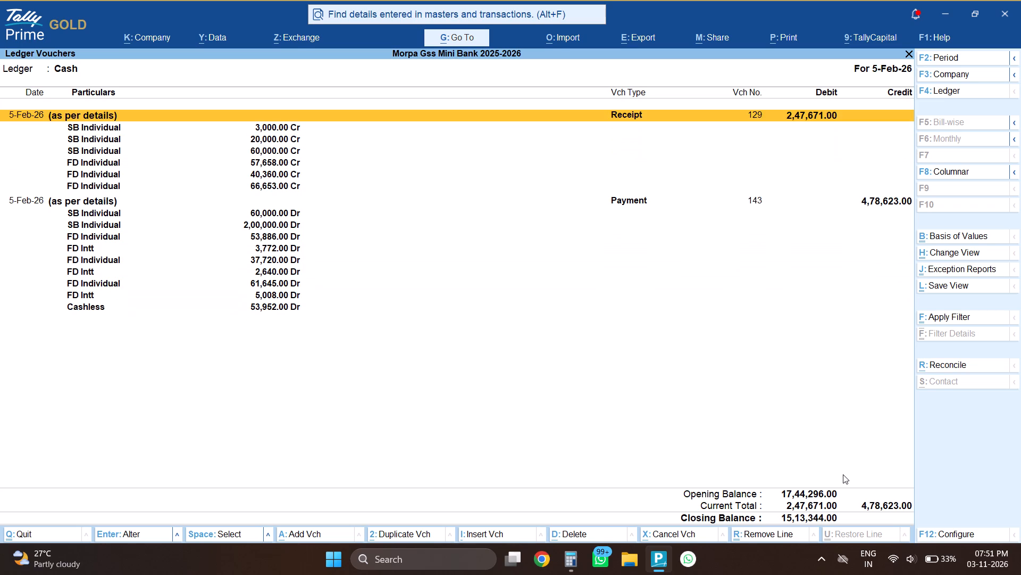
{"action": "key", "text": "Down"}
{"action": "key", "text": "Down"}
{"action": "key", "text": "Down"}
{"action": "key", "text": "Down"}
{"action": "key", "text": "Down"}
{"action": "key", "text": "Down"}
{"action": "key", "text": "Down"}
{"action": "key", "text": "Down"}
{"action": "key", "text": "Down"}
{"action": "key", "text": "Down"}
{"action": "key", "text": "Down"}
{"action": "key", "text": "Down"}
{"action": "key", "text": "Down"}
{"action": "key", "text": "Down"}
{"action": "key", "text": "Down"}
{"action": "key", "text": "Down"}
{"action": "key", "text": "Down"}
{"action": "key", "text": "Down"}
{"action": "key", "text": "Down"}
{"action": "key", "text": "Down"}
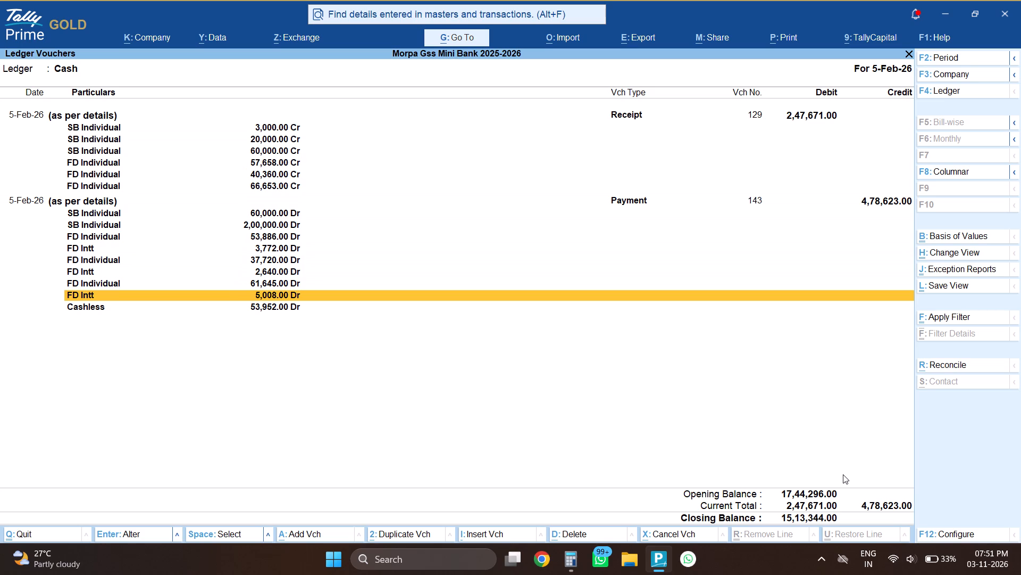
Examine the SB and FD lines of receipt voucher 130 and payment voucher 144 in the Cash ledger for 7-Feb-26.
{"action": "type", "text": "++"}
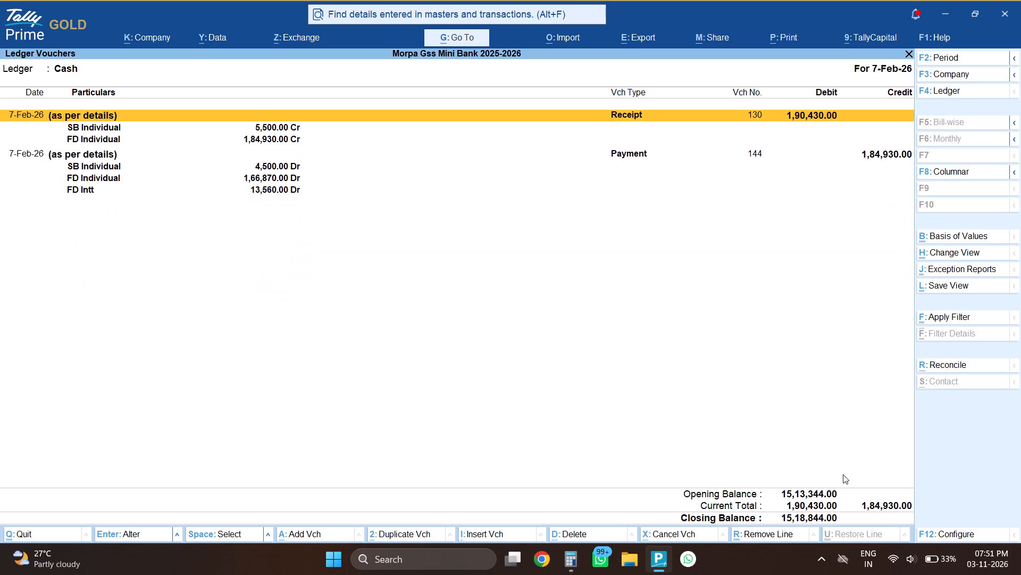
{"action": "key", "text": "Down"}
{"action": "key", "text": "Down"}
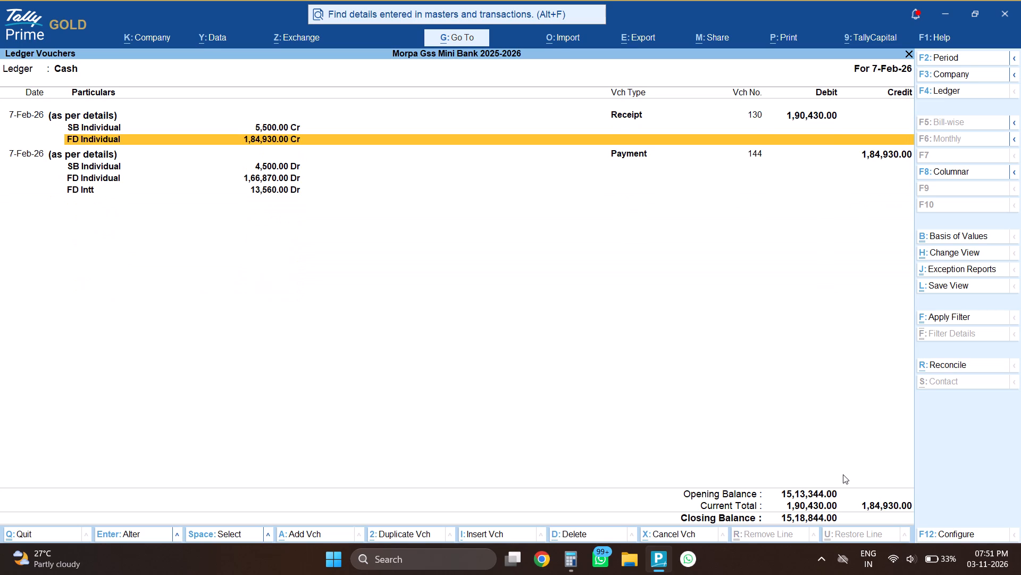
{"action": "key", "text": "Down"}
{"action": "key", "text": "Down"}
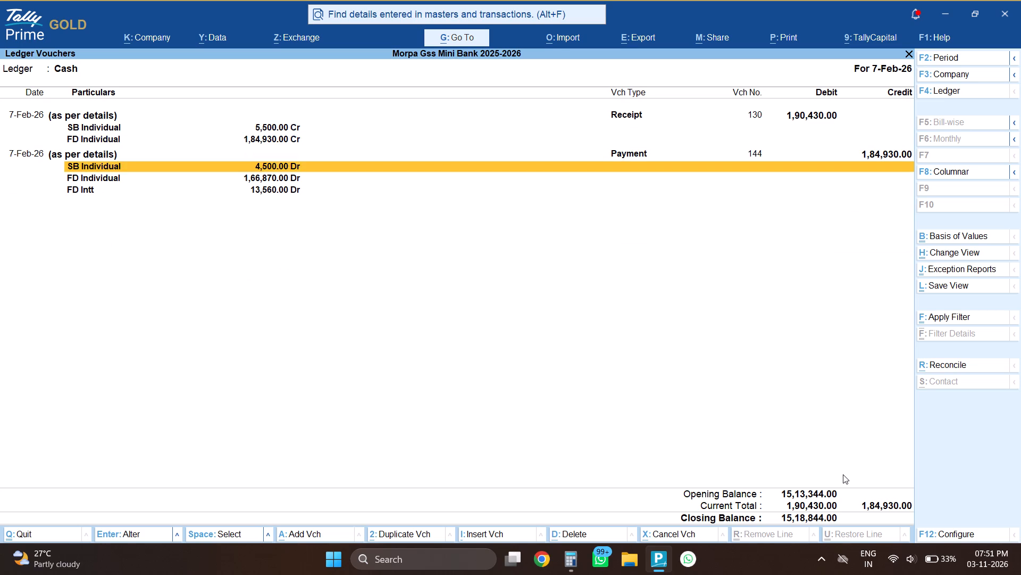
{"action": "key", "text": "Down"}
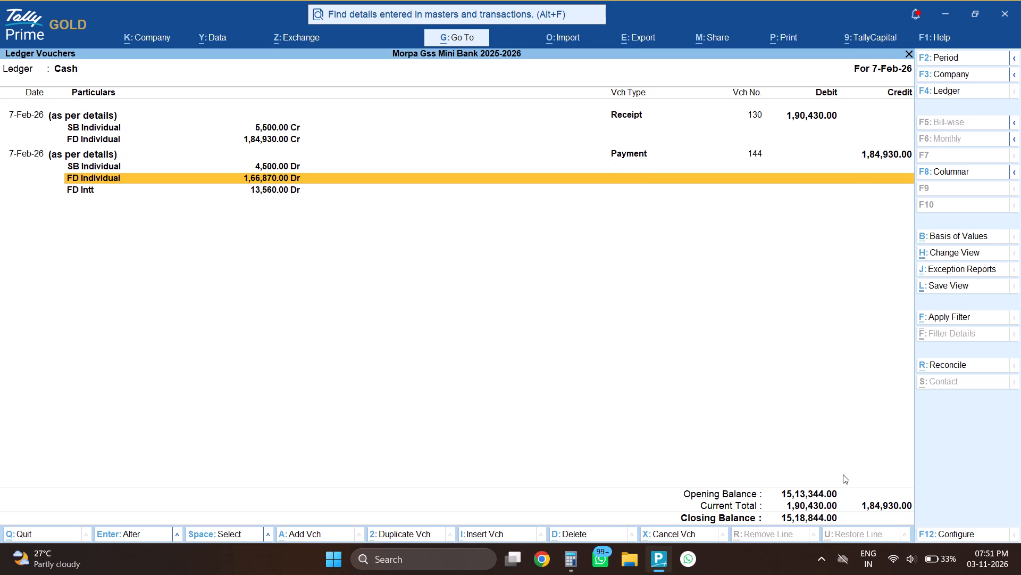
Examine receipt voucher 131 and the SB Individual lines of payment voucher 145 in the Cash ledger for 9-Feb-26.
{"action": "type", "text": "++"}
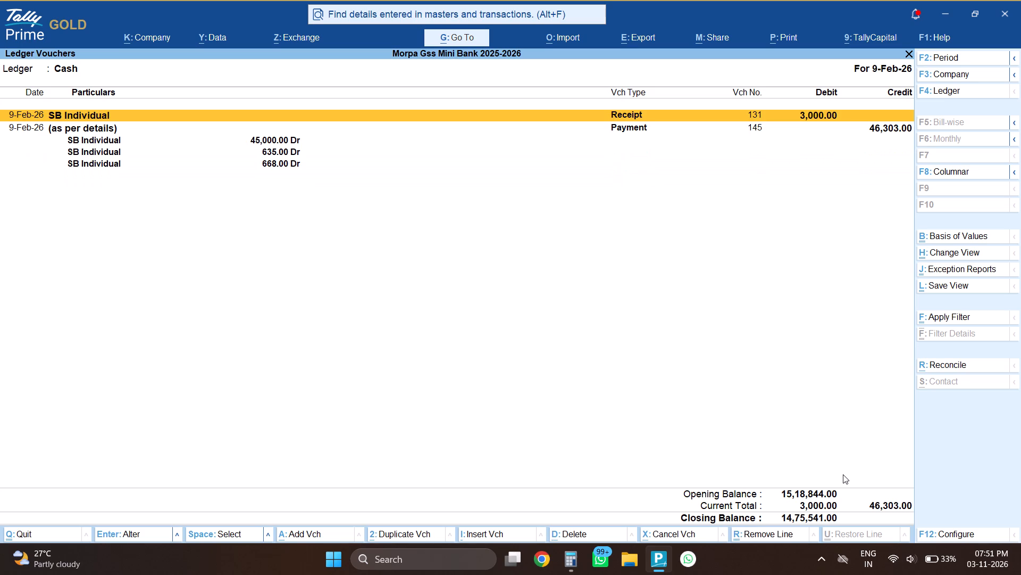
{"action": "key", "text": "Down"}
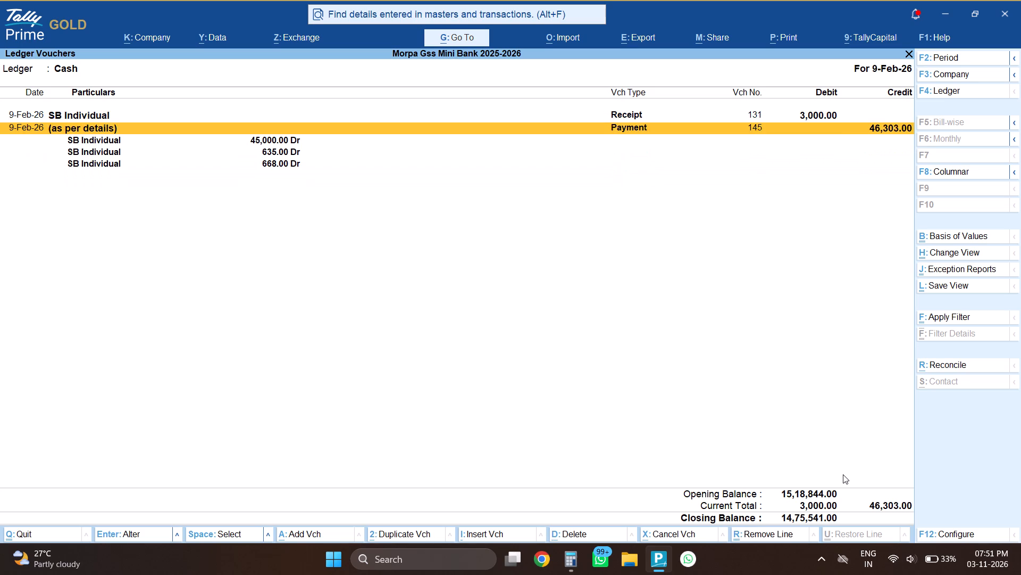
{"action": "key", "text": "Down"}
{"action": "key", "text": "Down"}
{"action": "key", "text": "Down"}
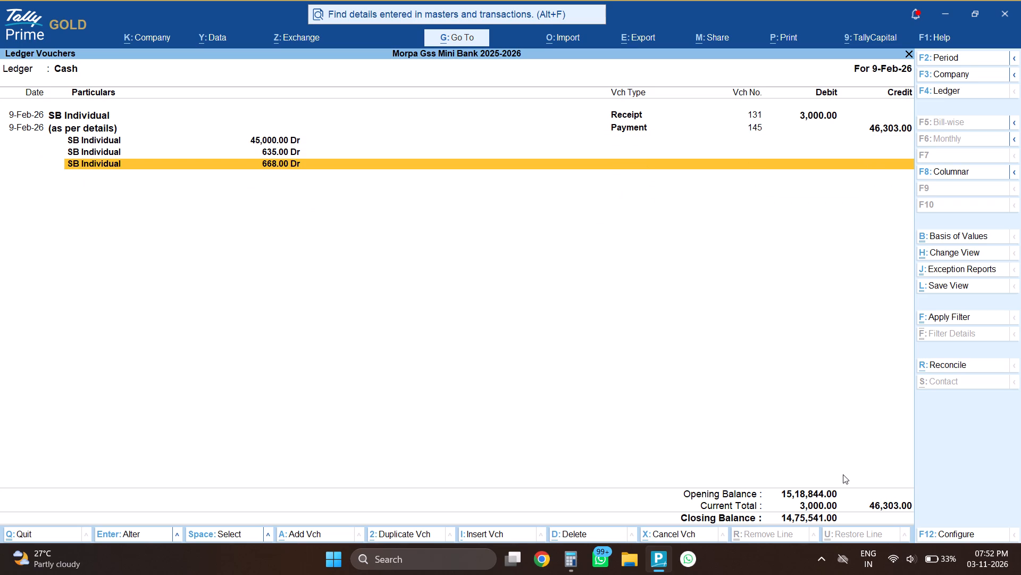
Examine the Cash ledger's SB Individual entries for 10-Feb-26 and each line of payment voucher 147 for 12-Feb-26.
{"action": "key", "text": "plus"}
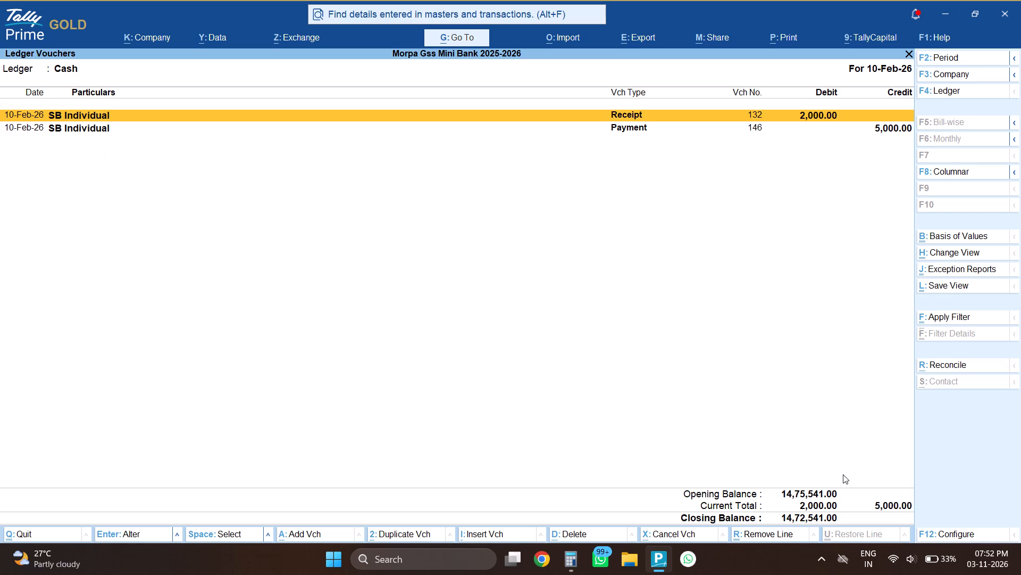
{"action": "type", "text": "+++-"}
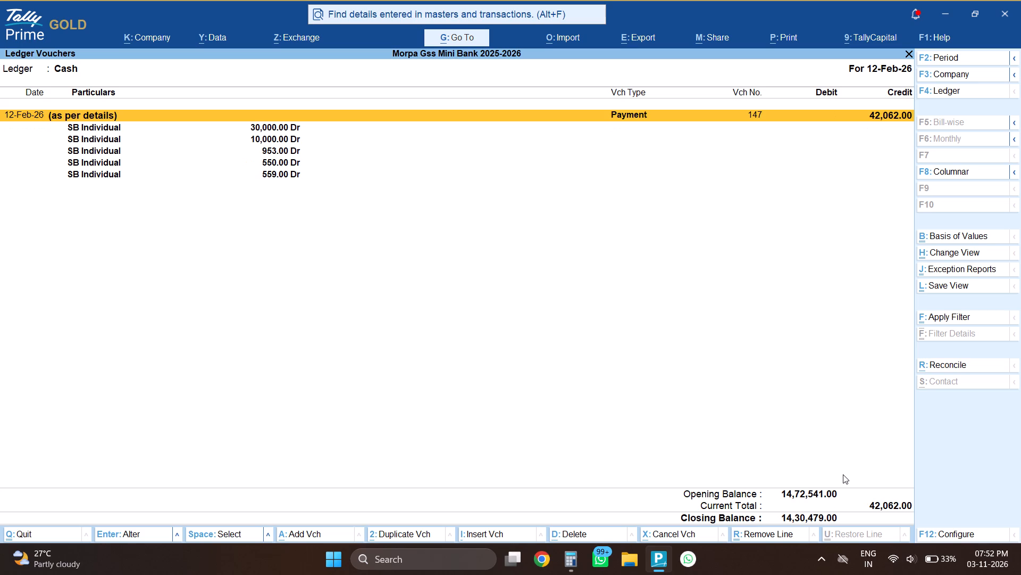
{"action": "key", "text": "Down"}
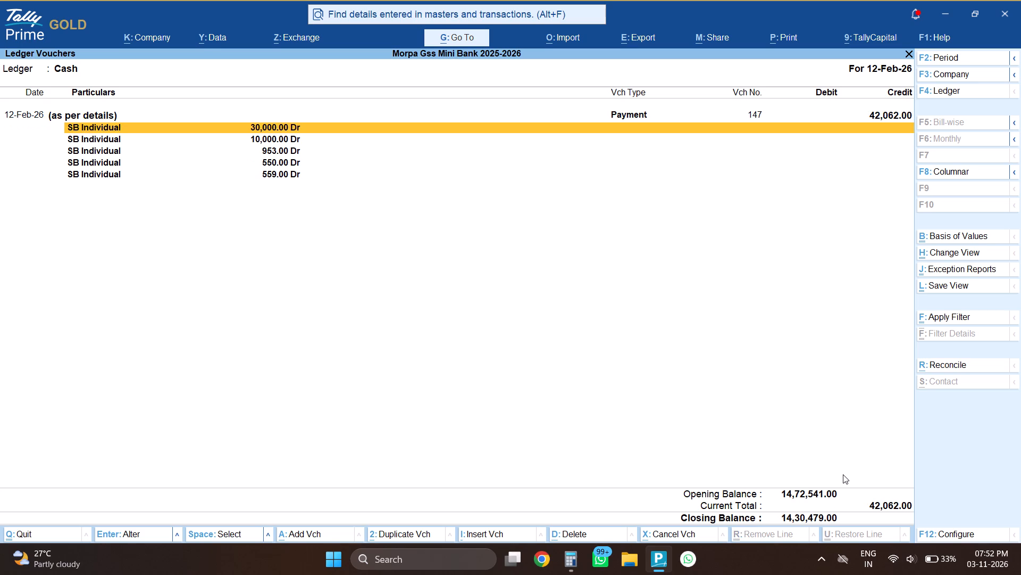
{"action": "key", "text": "Down"}
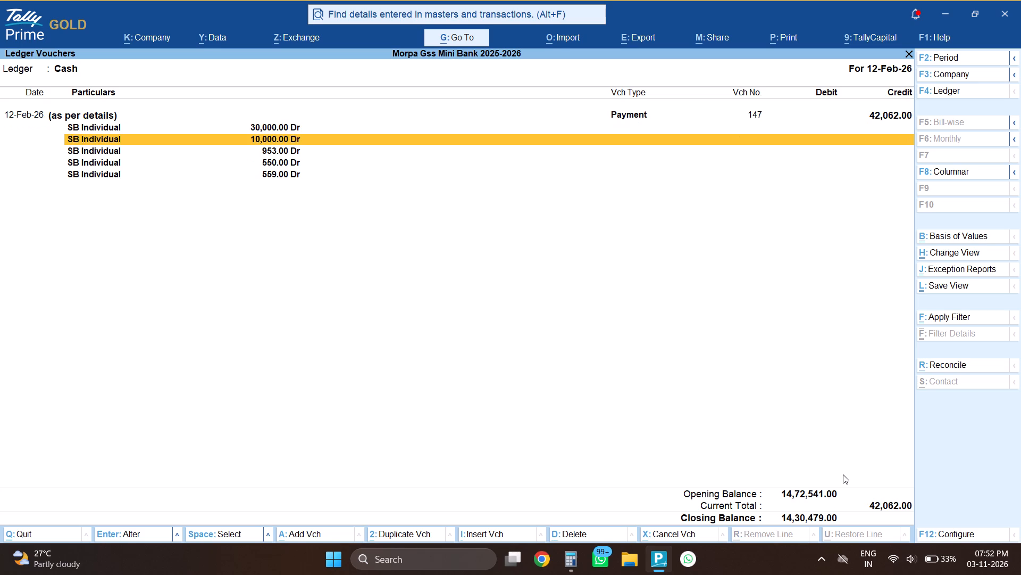
{"action": "key", "text": "Down"}
{"action": "key", "text": "Down"}
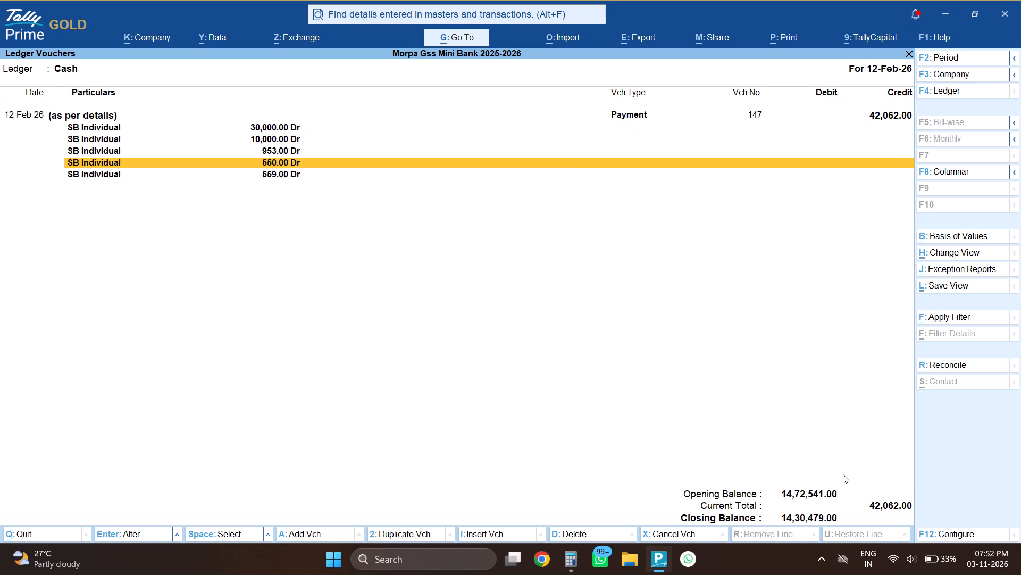
{"action": "key", "text": "Down"}
{"action": "key", "text": "Down"}
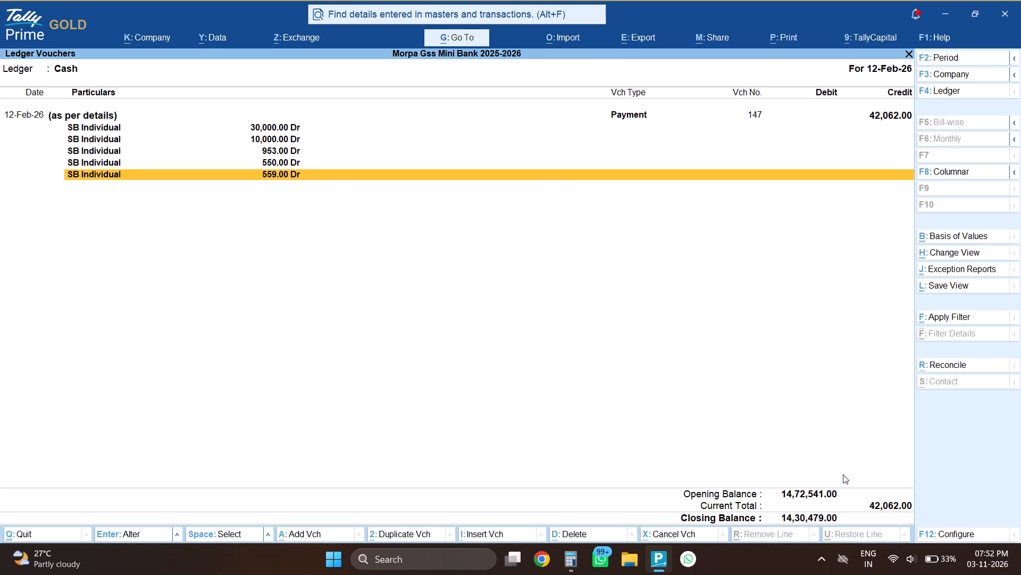
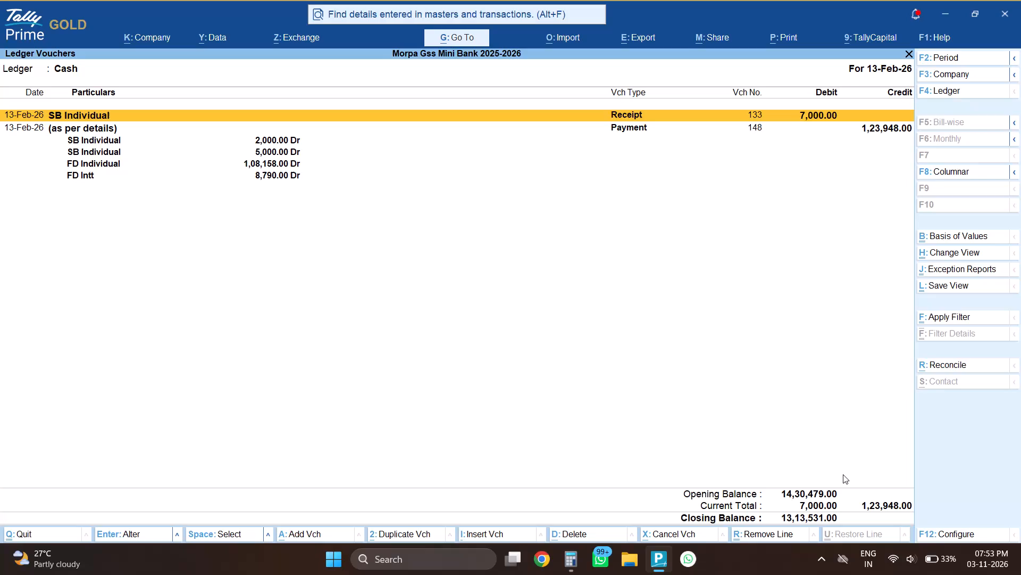
Examine receipt voucher 133 and the SB and FD Individual lines of payment voucher 148 in the Cash ledger for 13-Feb-26.
{"action": "key", "text": "Down"}
{"action": "key", "text": "Down"}
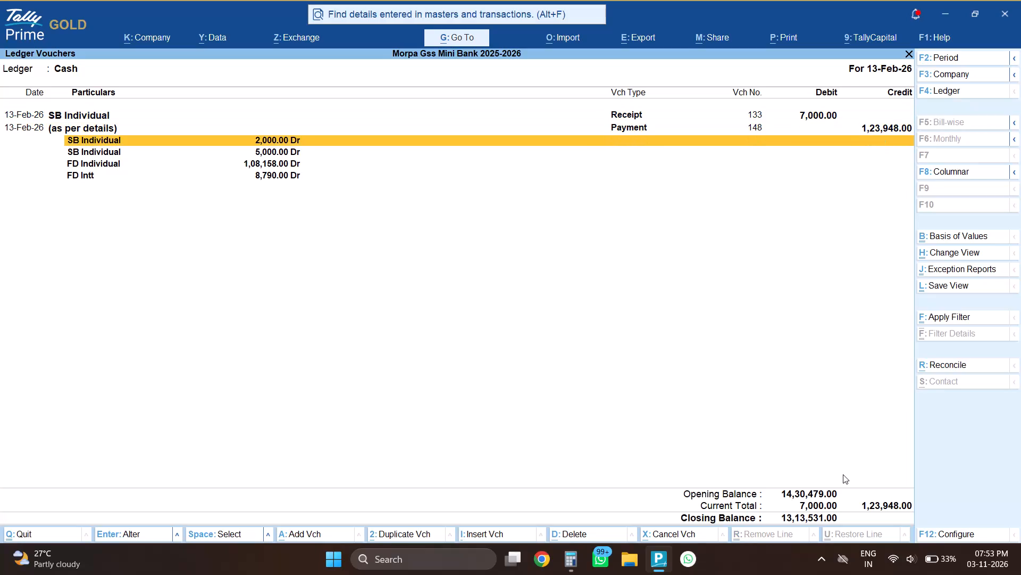
{"action": "key", "text": "Down"}
{"action": "key", "text": "Down"}
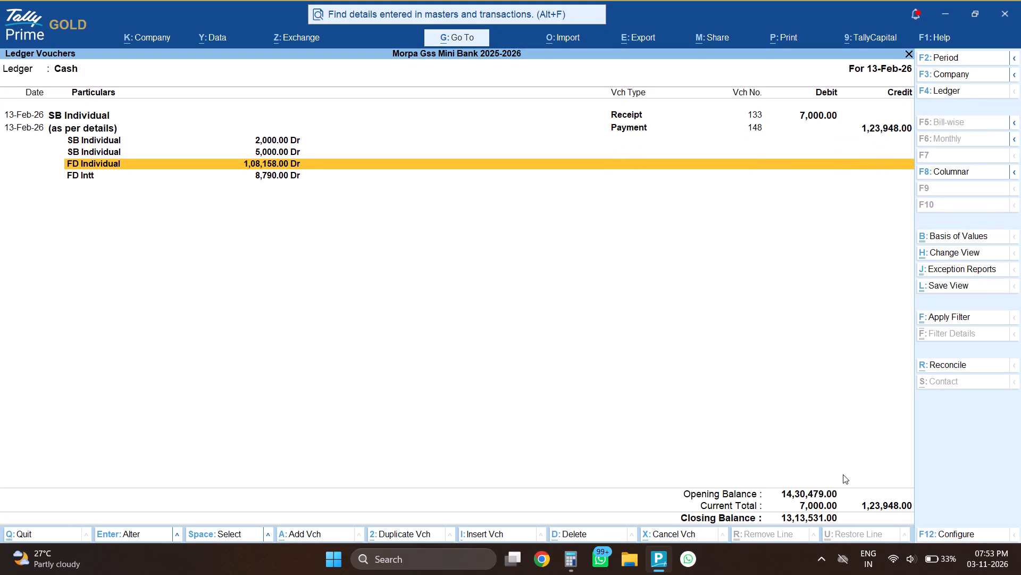
Review the Cash ledger's vouchers from 16-Feb-26 through 21-Feb-26, starting with payment voucher 149.
{"action": "type", "text": "+++"}
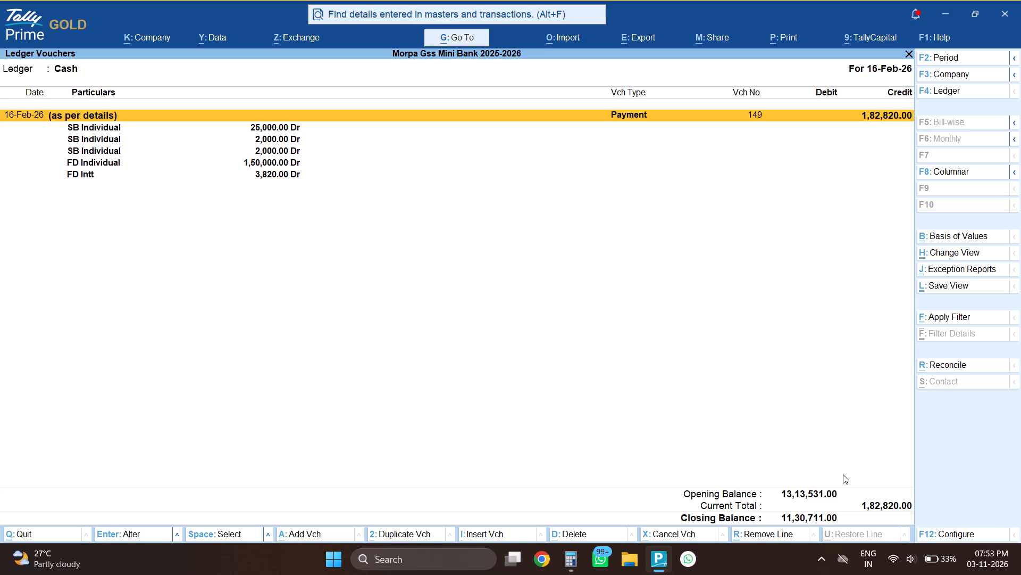
{"action": "key", "text": "plus"}
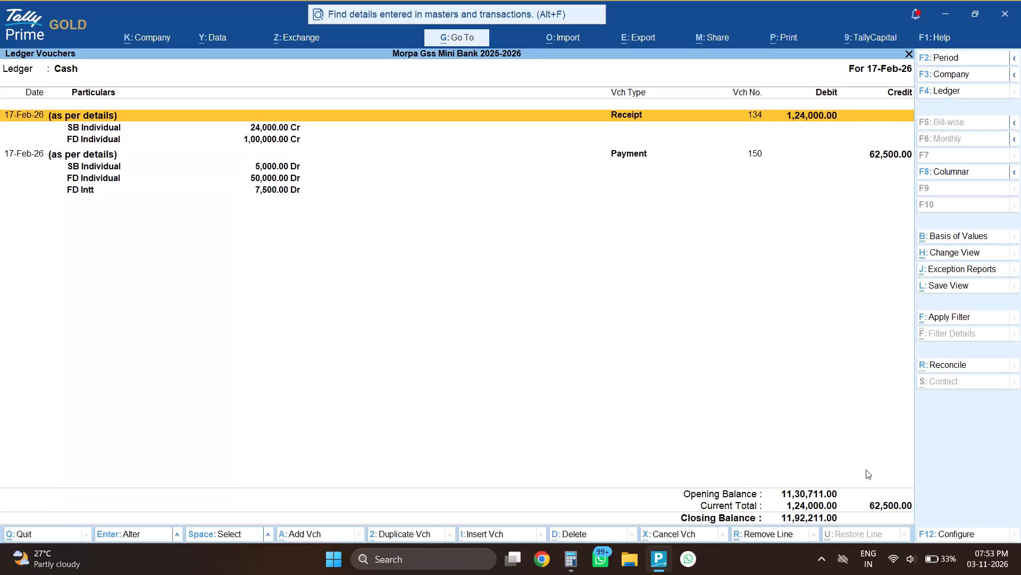
Examine each line of receipt voucher 134 and payment voucher 150 in the Cash ledger for 17-Feb-26.
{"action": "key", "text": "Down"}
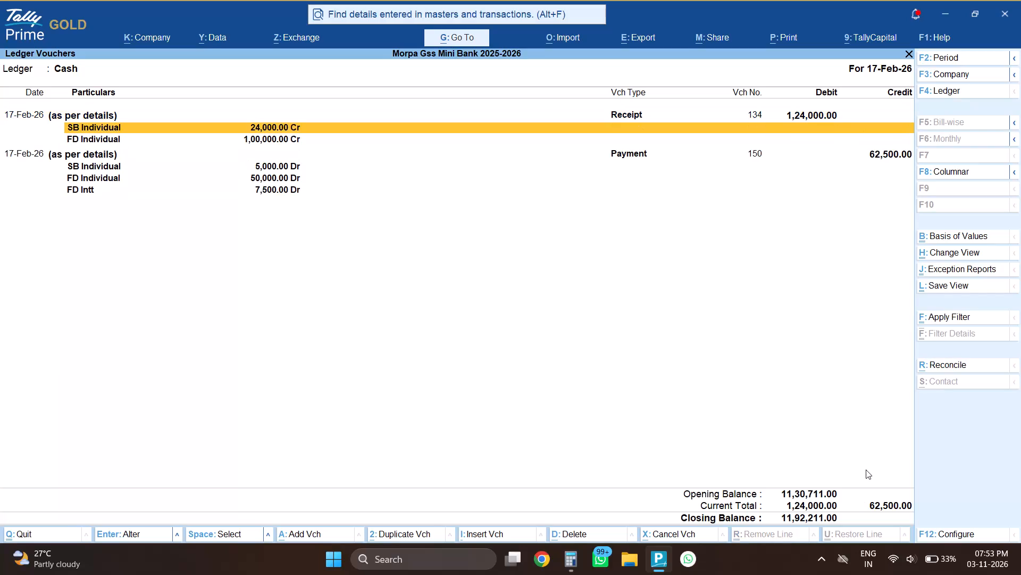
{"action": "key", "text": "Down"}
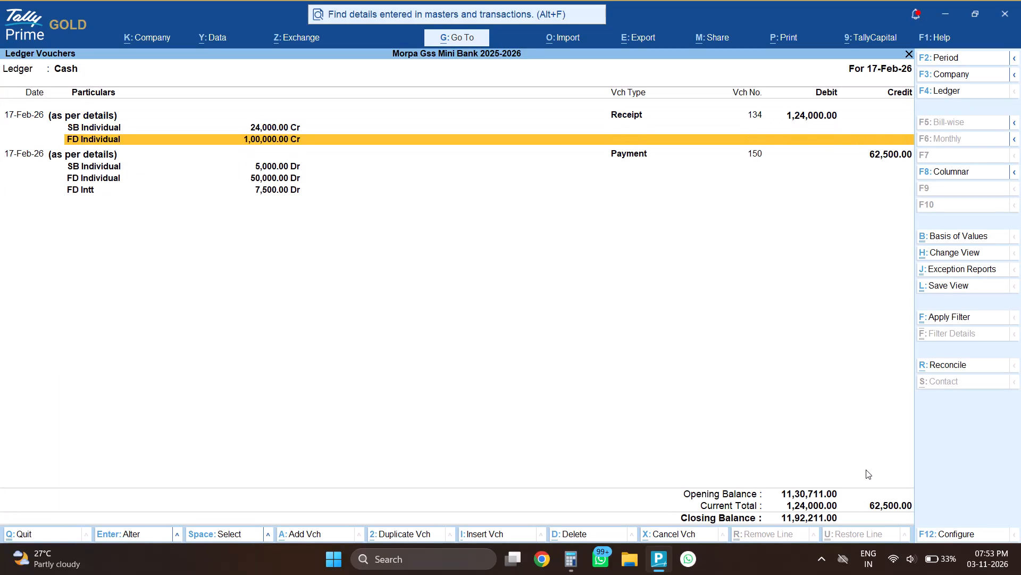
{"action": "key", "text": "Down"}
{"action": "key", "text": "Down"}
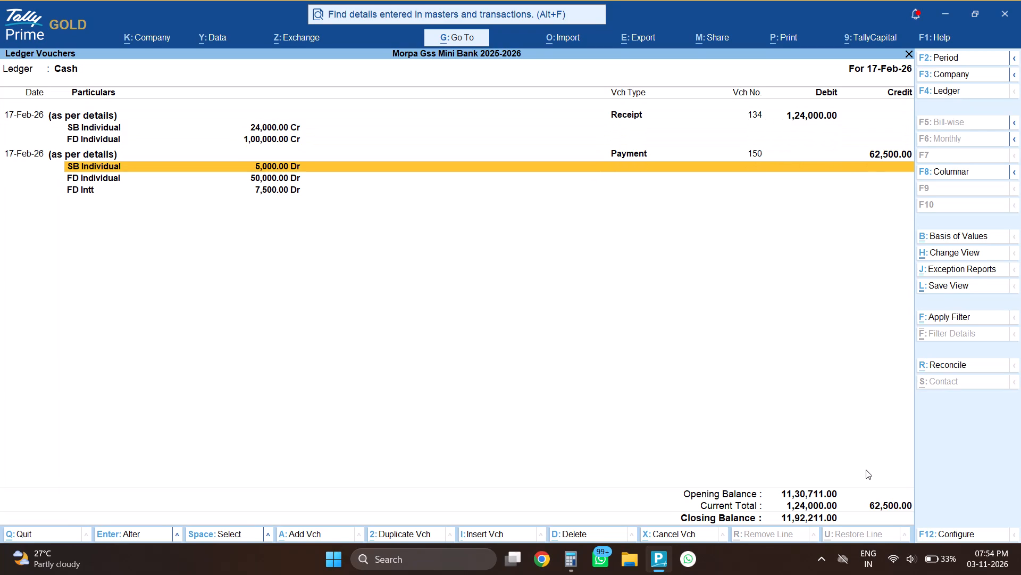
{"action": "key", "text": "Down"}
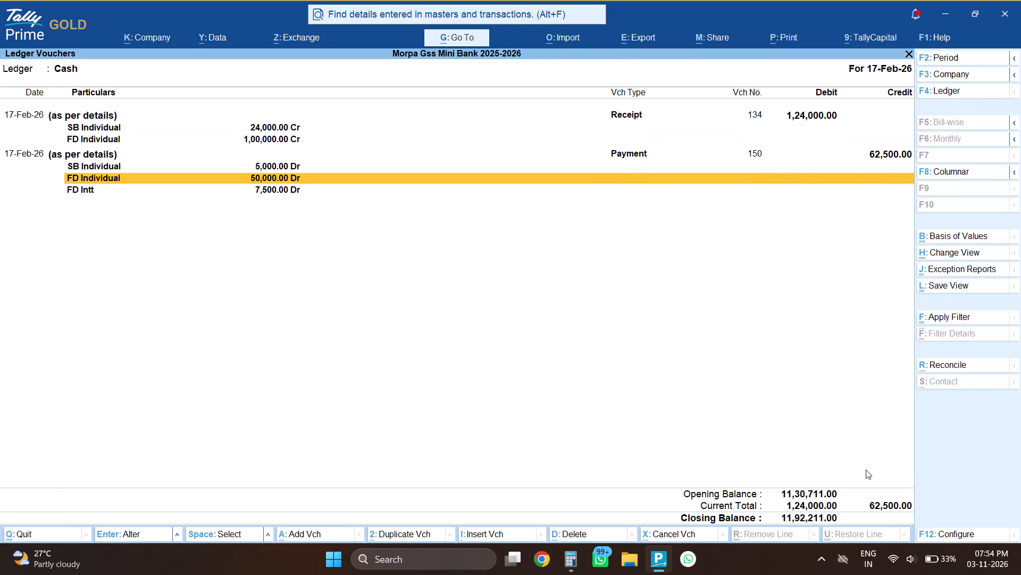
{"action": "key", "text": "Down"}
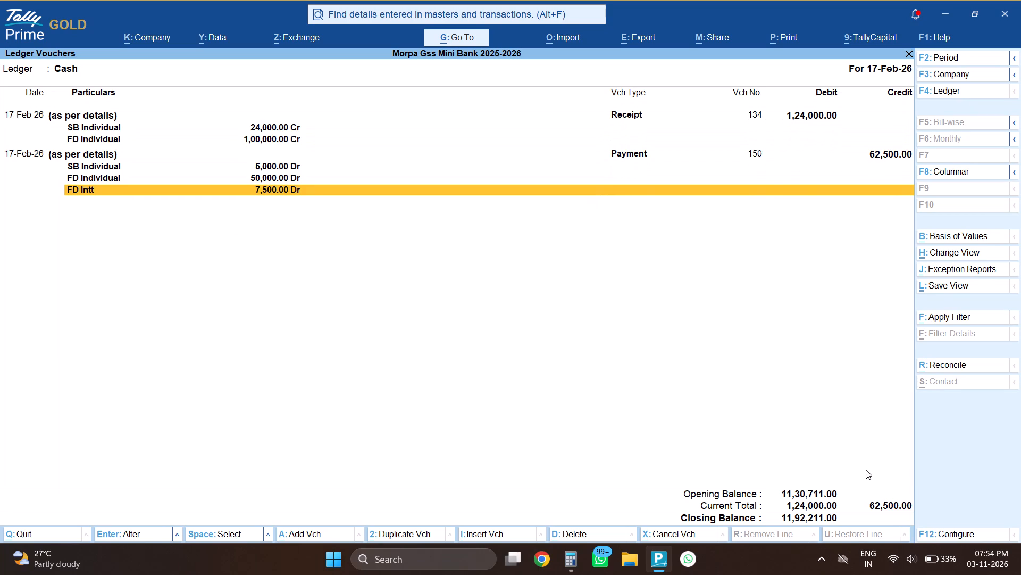
Review the Cash ledger's payment voucher 151 for 20-Feb-26 and vouchers 135 and 152 for 21-Feb-26, dismissing message notifications.
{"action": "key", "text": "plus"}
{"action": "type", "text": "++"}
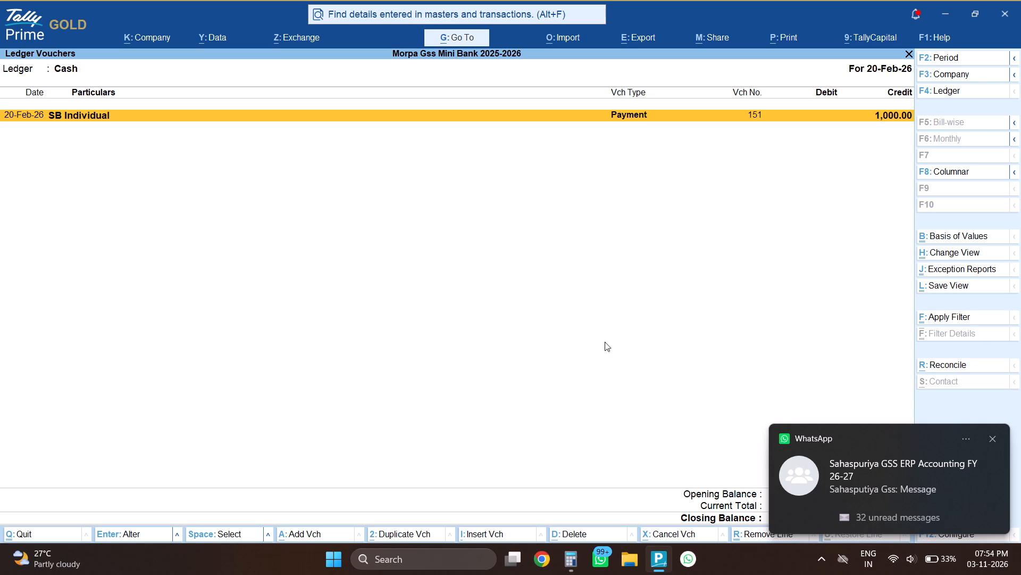
{"action": "left_click", "coordinate": [992, 436]}
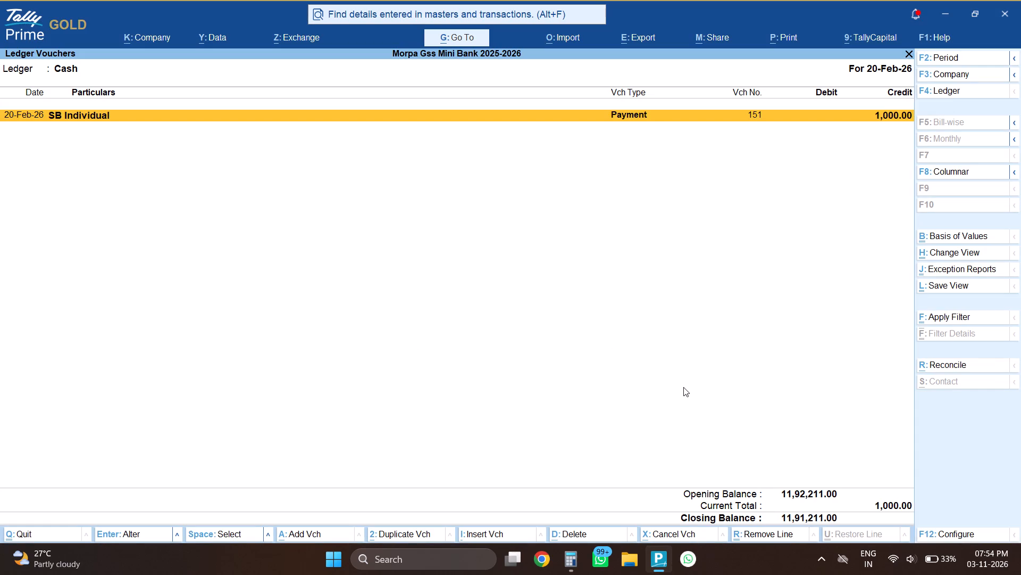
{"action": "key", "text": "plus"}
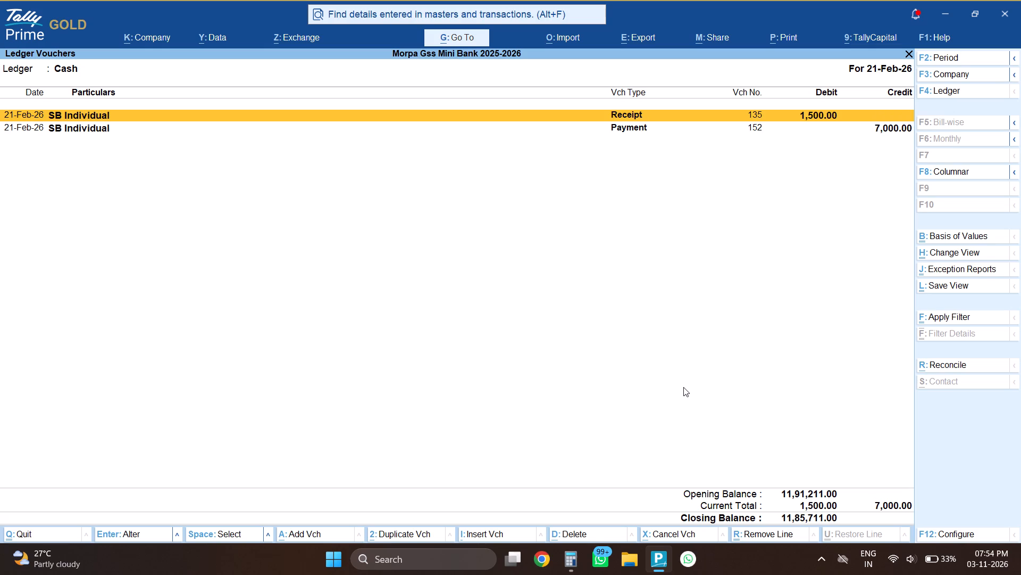
{"action": "key", "text": "Down"}
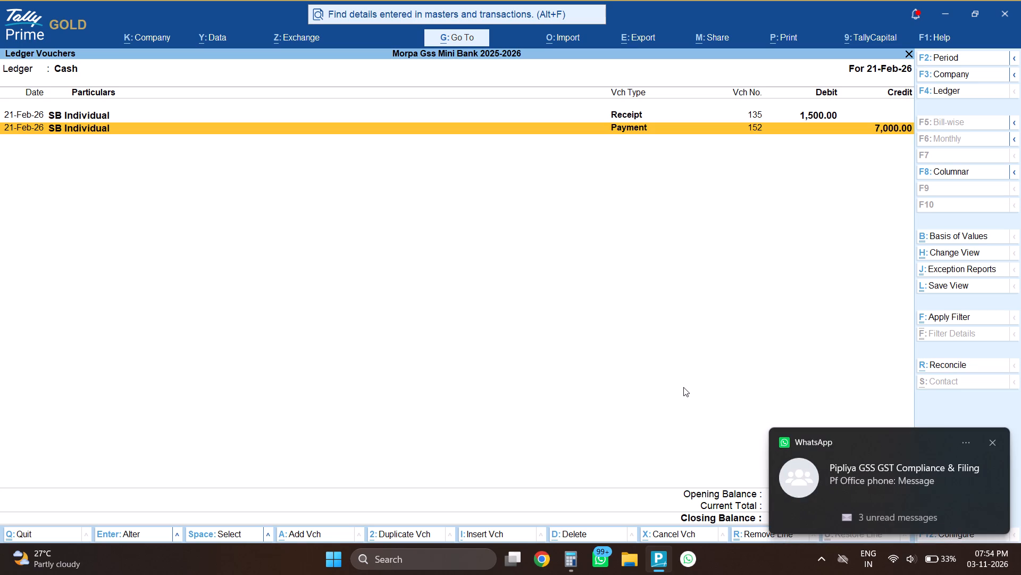
{"action": "left_click", "coordinate": [992, 443]}
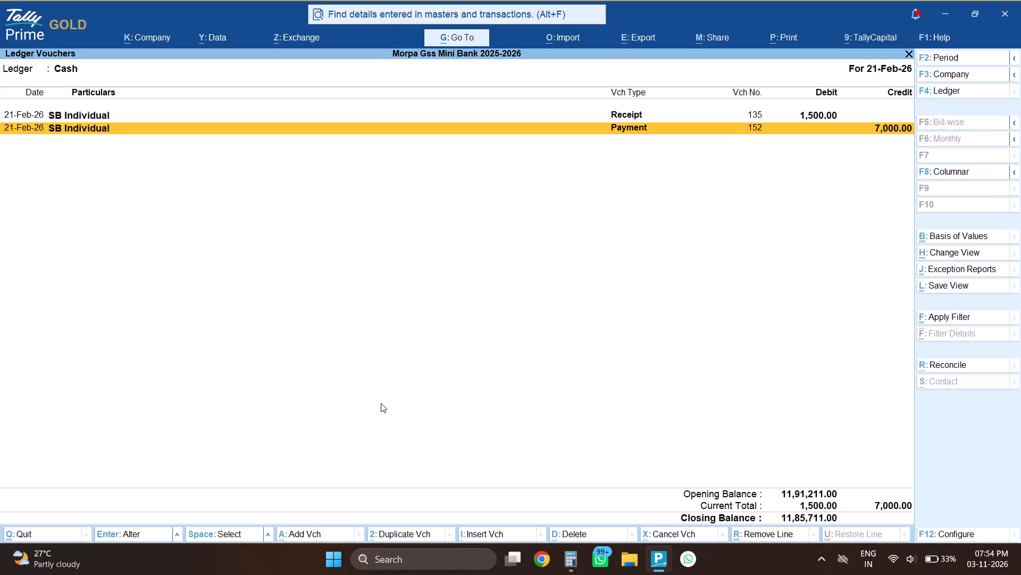
Examine each line of receipt voucher 136 and payment voucher 153 for 23-Feb-26, and the Cash ledger entries for 24-Feb-26.
{"action": "type", "text": "++"}
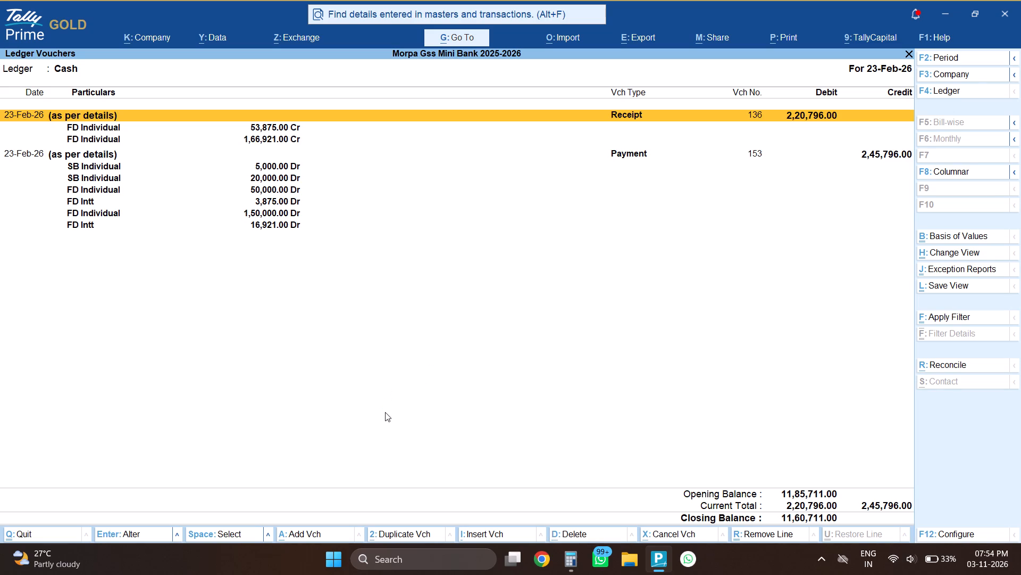
{"action": "key", "text": "Down"}
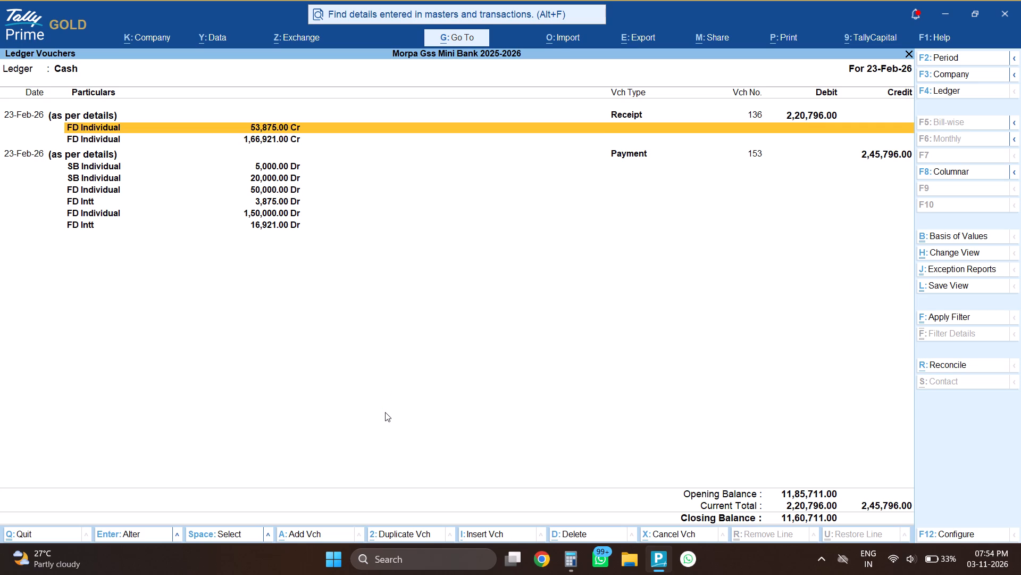
{"action": "key", "text": "Down"}
{"action": "key", "text": "Down"}
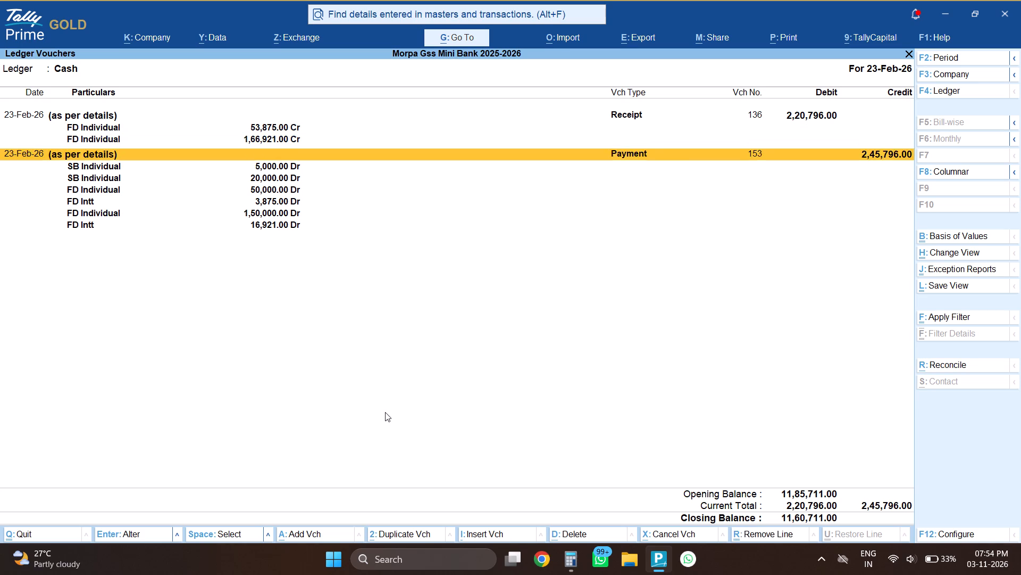
{"action": "key", "text": "Down"}
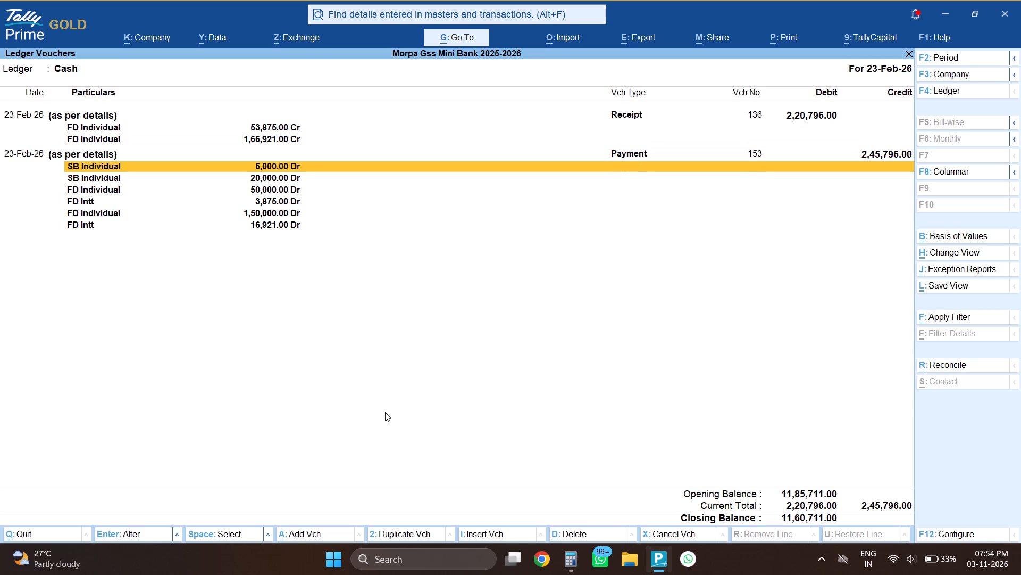
{"action": "key", "text": "Down"}
{"action": "key", "text": "Down"}
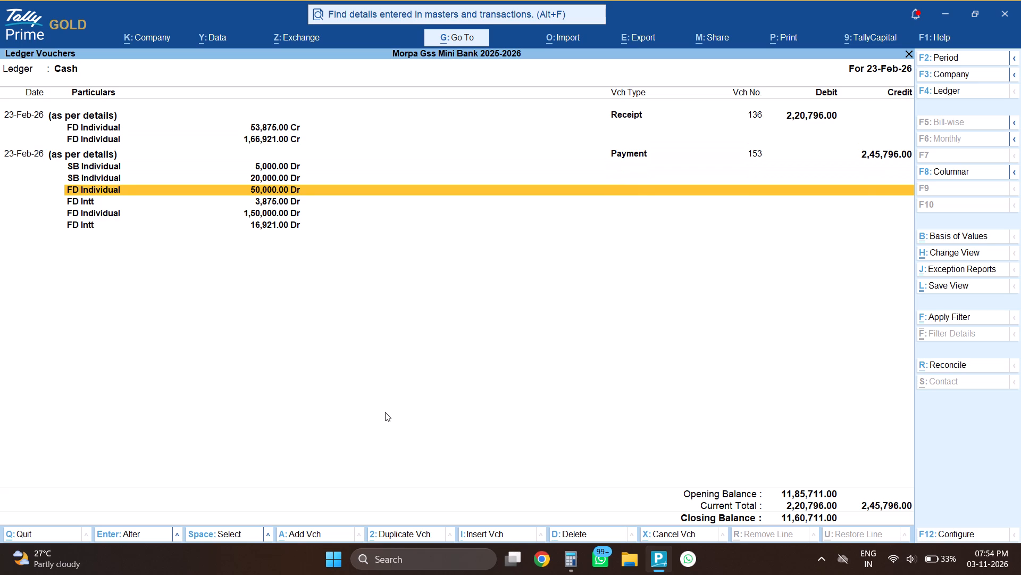
{"action": "key", "text": "Down"}
{"action": "key", "text": "Down"}
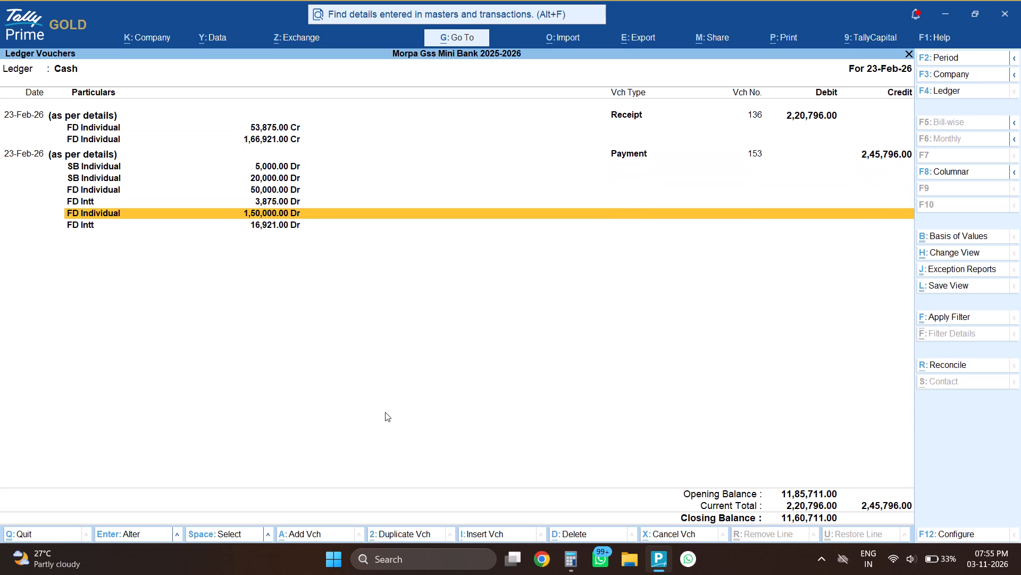
{"action": "key", "text": "Down"}
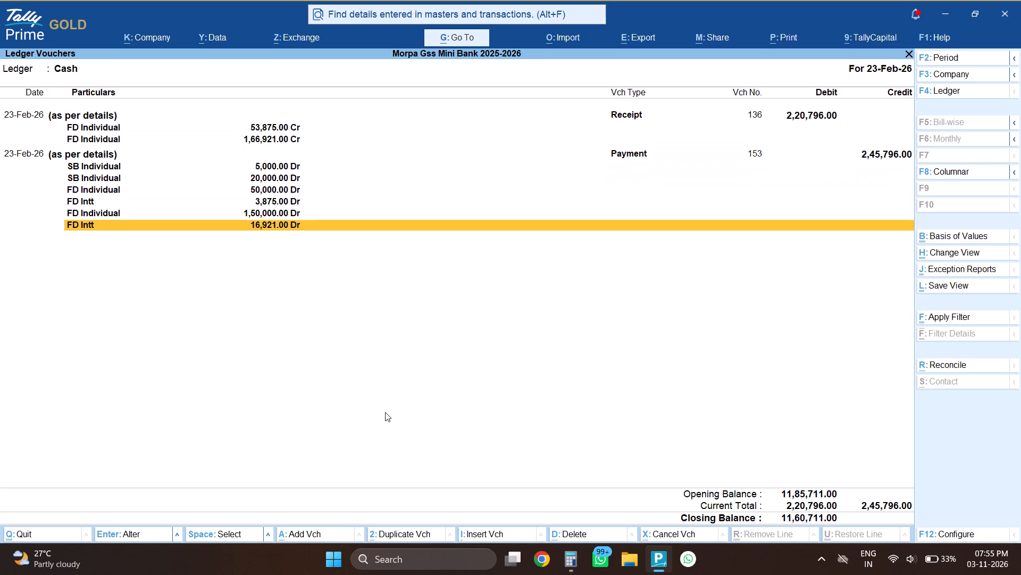
{"action": "key", "text": "plus"}
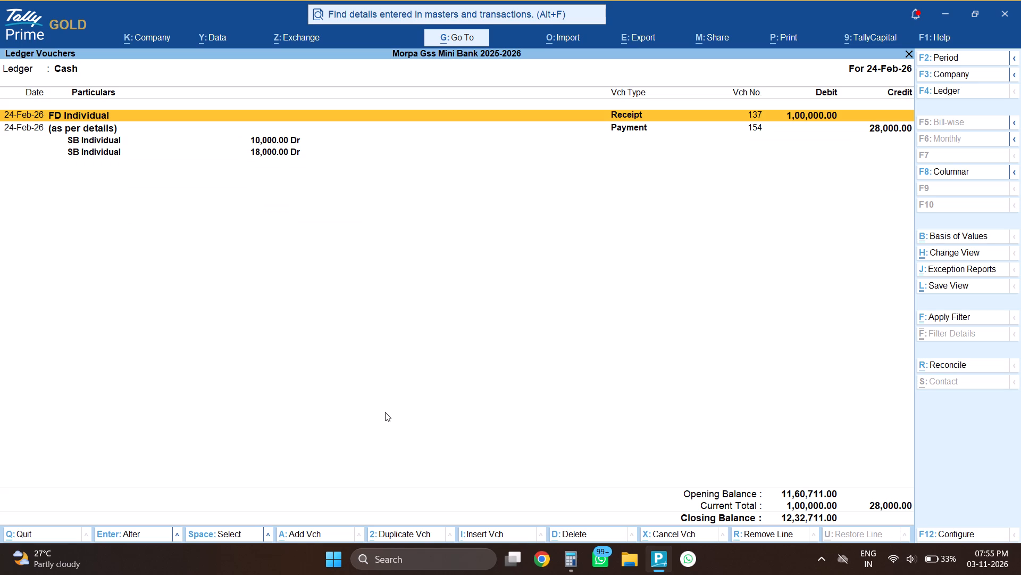
Examine the lines of receipt voucher 138 in the Cash ledger for 26-Feb-26, from SB Individual down to FD LOAN.
{"action": "type", "text": "++"}
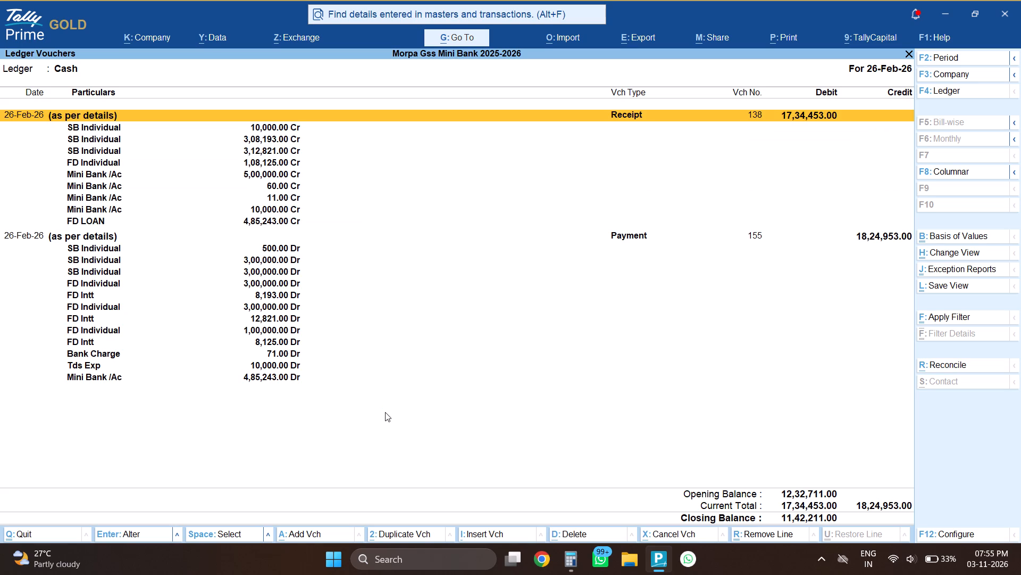
{"action": "key", "text": "Down"}
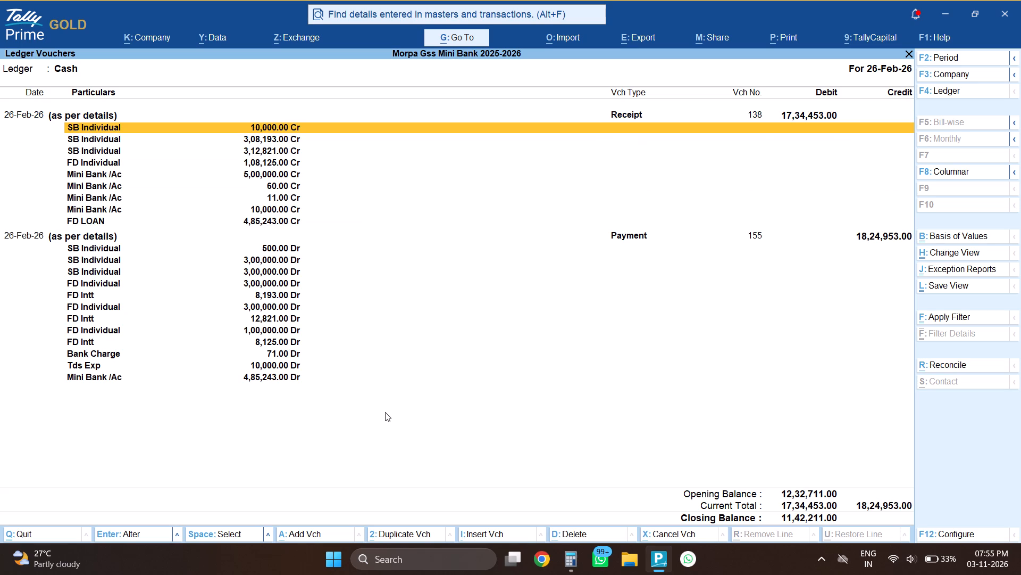
{"action": "key", "text": "Down"}
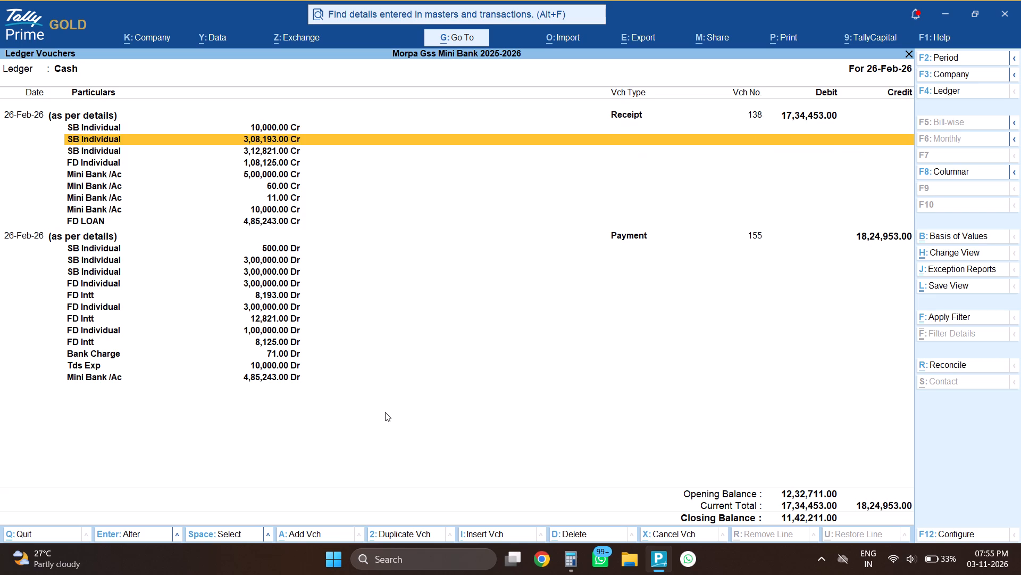
{"action": "key", "text": "Down"}
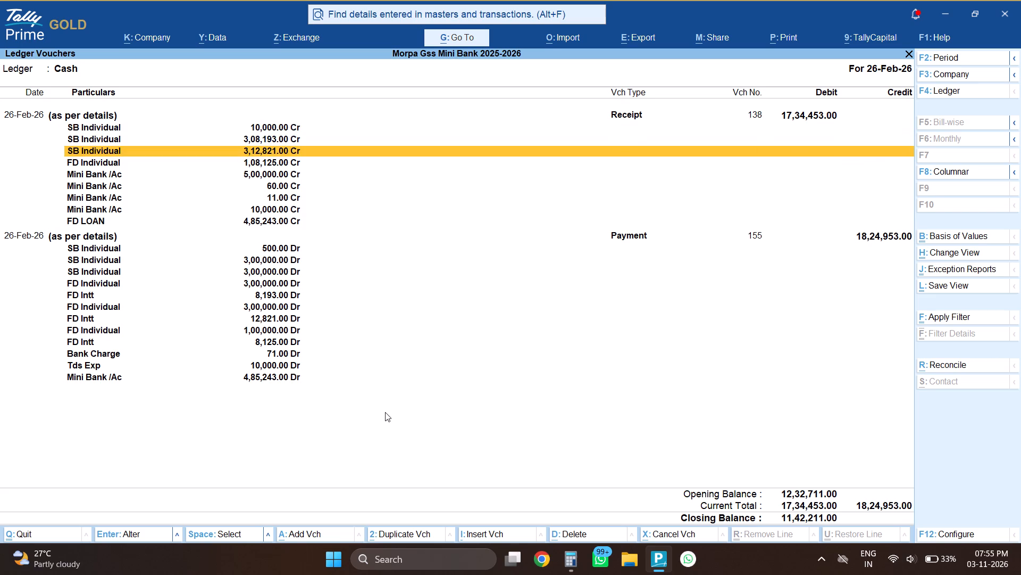
{"action": "key", "text": "Down"}
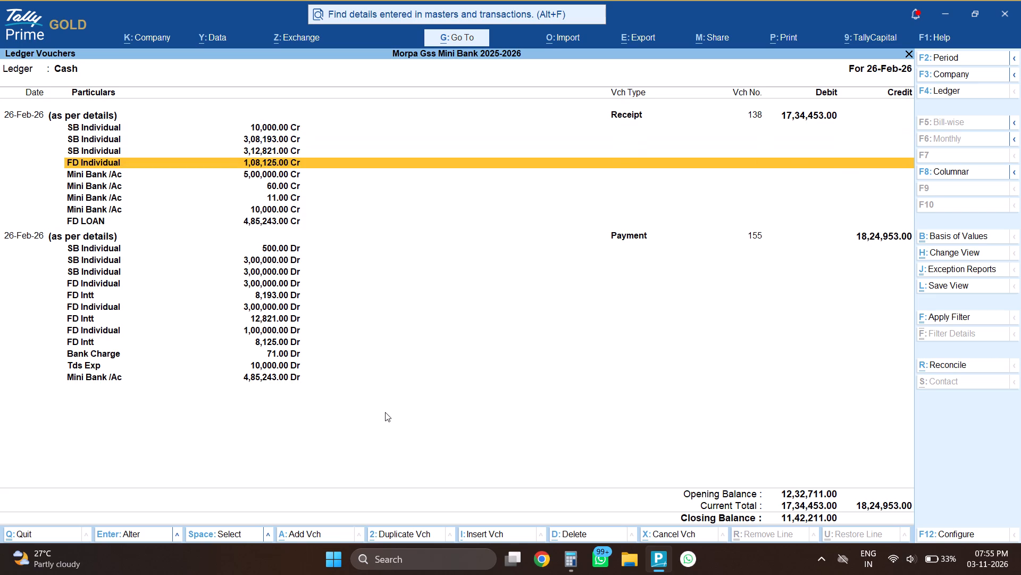
{"action": "key", "text": "Down"}
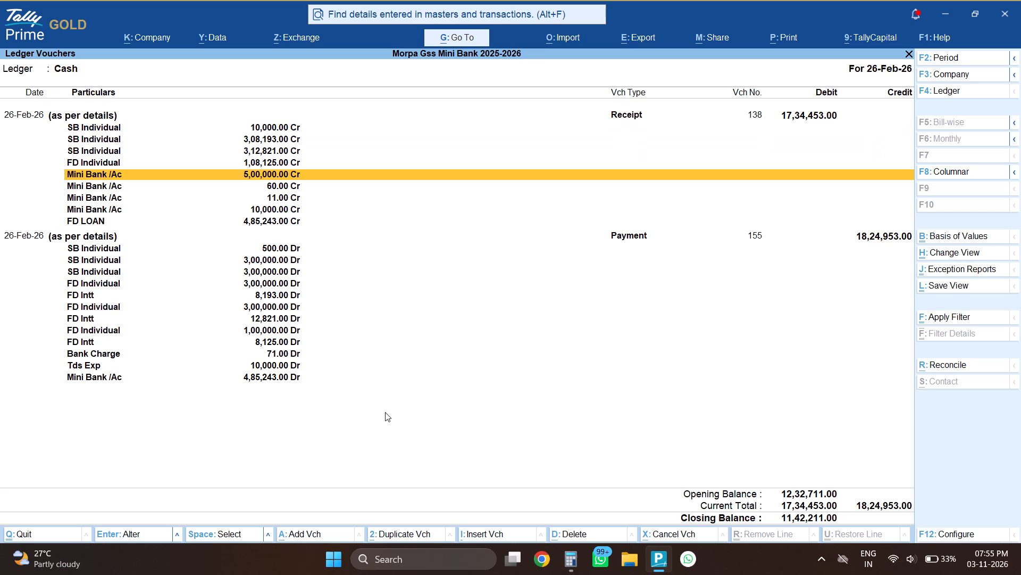
{"action": "key", "text": "Down"}
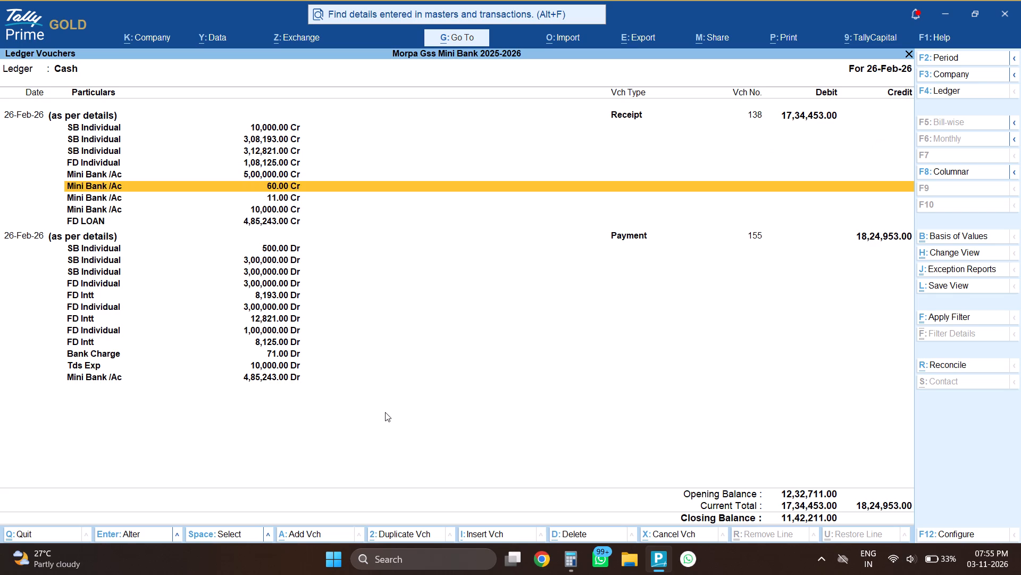
{"action": "key", "text": "Down"}
{"action": "key", "text": "Down"}
{"action": "key", "text": "Down"}
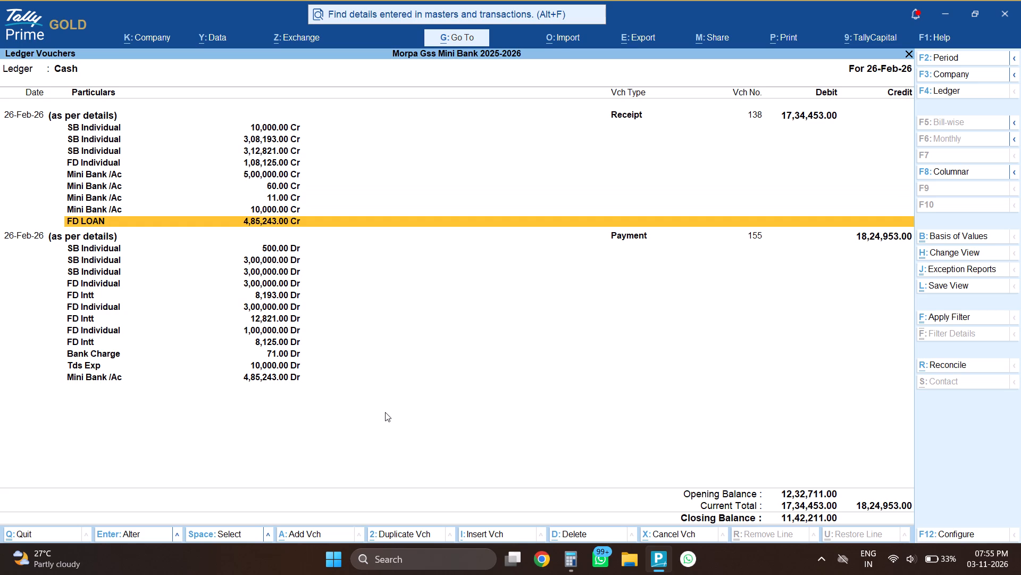
Examine the lines of payment voucher 155 for 26-Feb-26, from SB Individual down to Tds Exp.
{"action": "key", "text": "Down"}
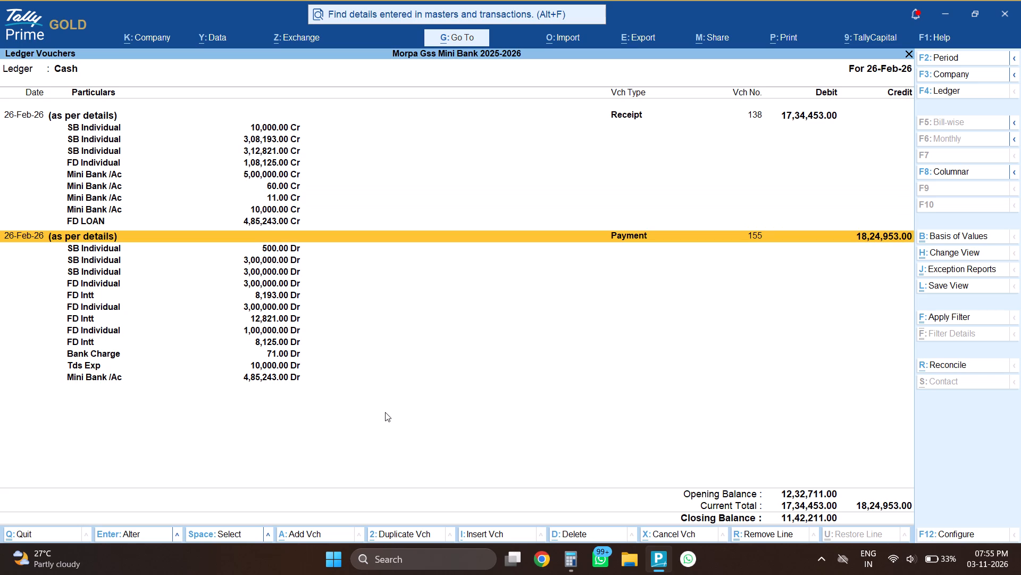
{"action": "key", "text": "Down"}
{"action": "key", "text": "Down"}
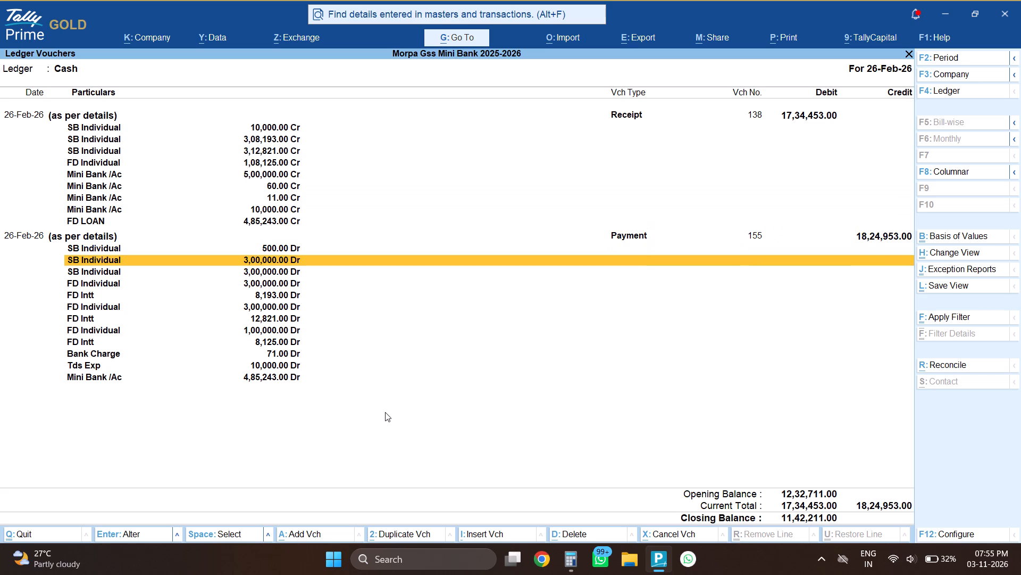
{"action": "key", "text": "Down"}
{"action": "key", "text": "Down"}
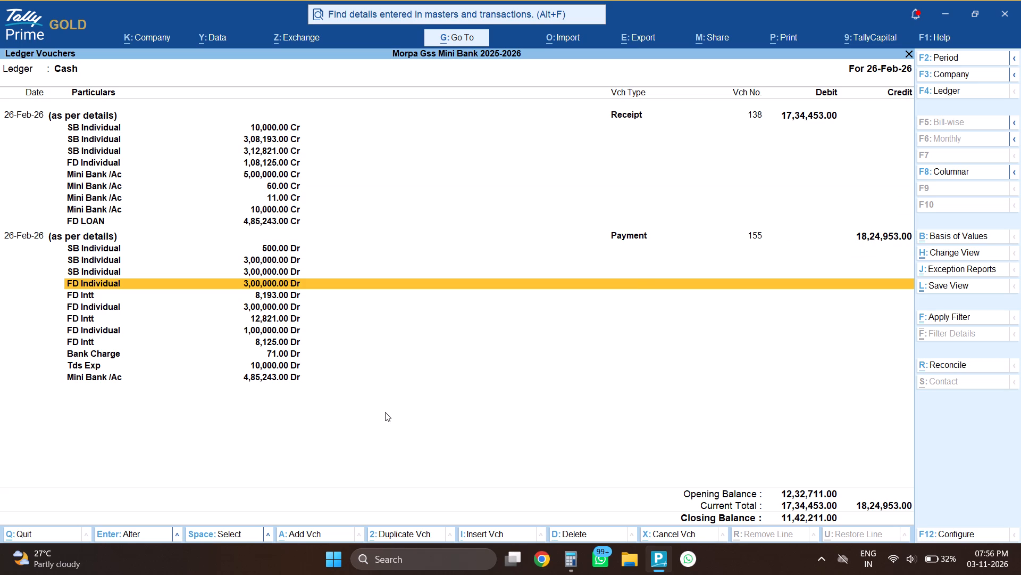
{"action": "key", "text": "Down"}
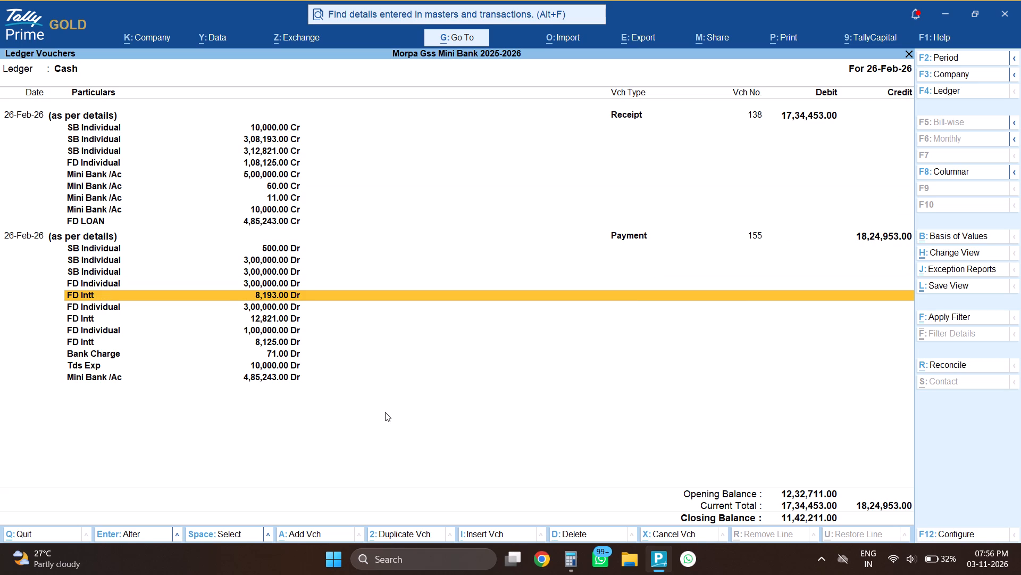
{"action": "key", "text": "Down"}
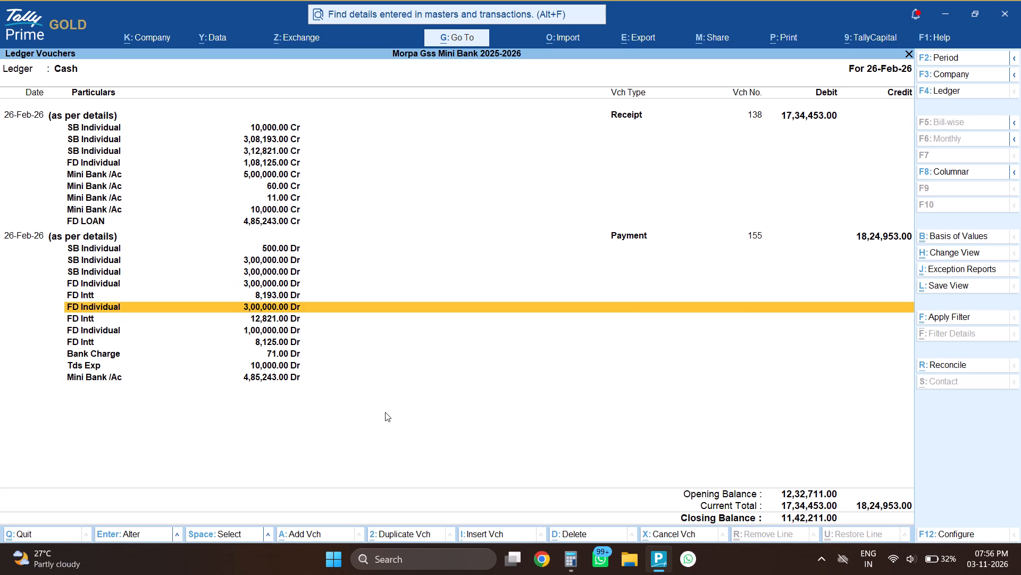
{"action": "key", "text": "Down"}
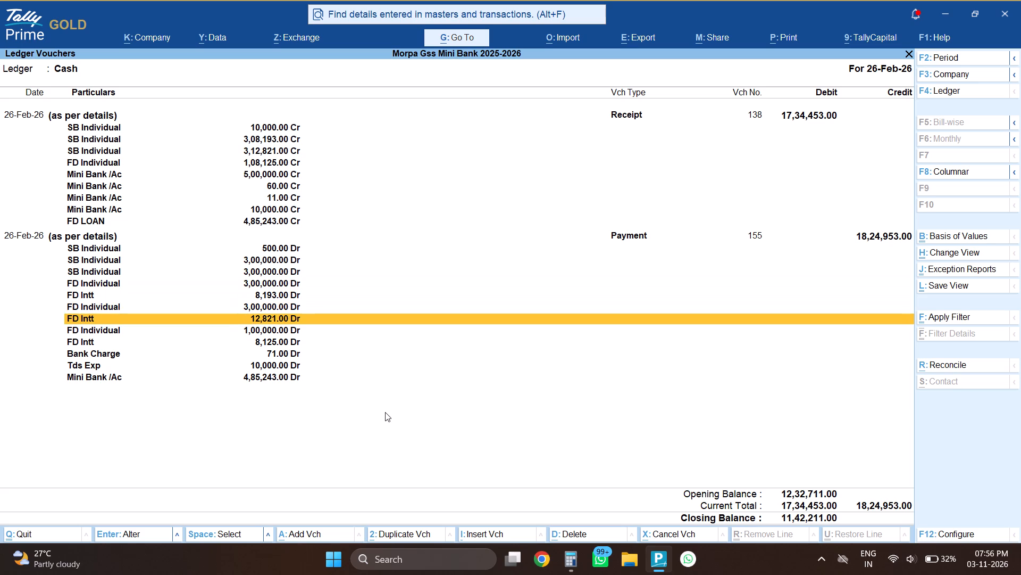
{"action": "key", "text": "Down"}
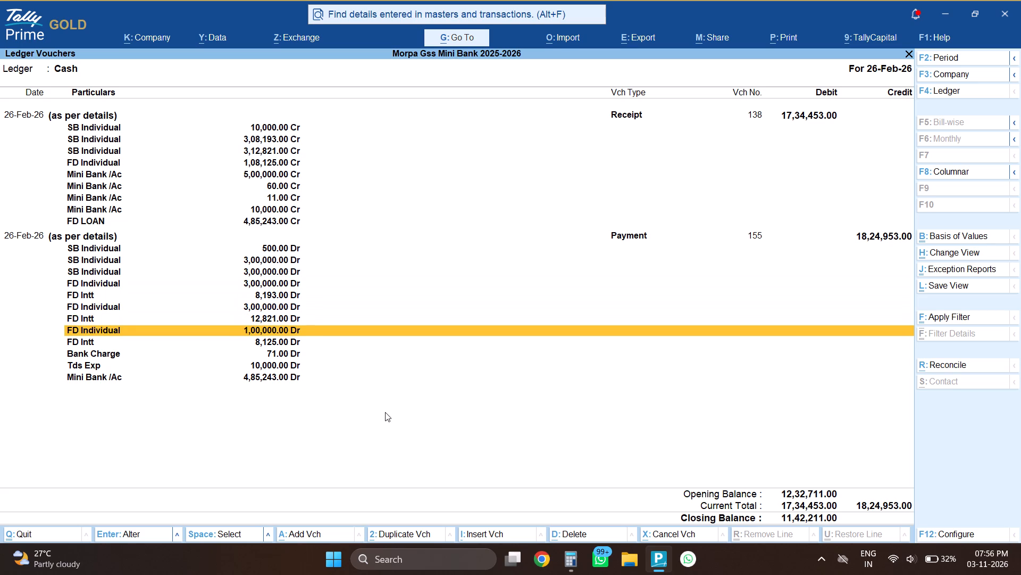
{"action": "key", "text": "Down"}
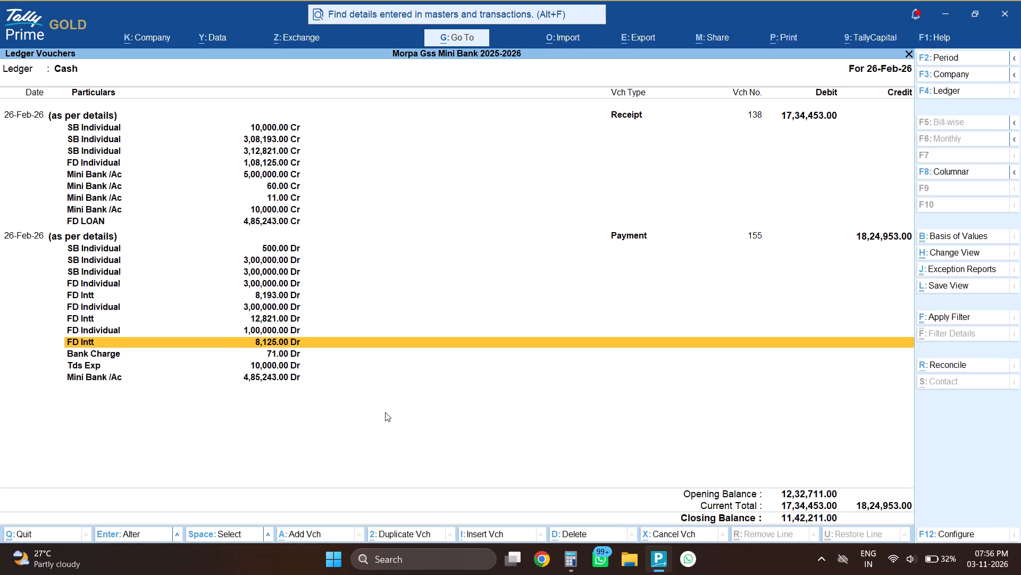
{"action": "key", "text": "Down"}
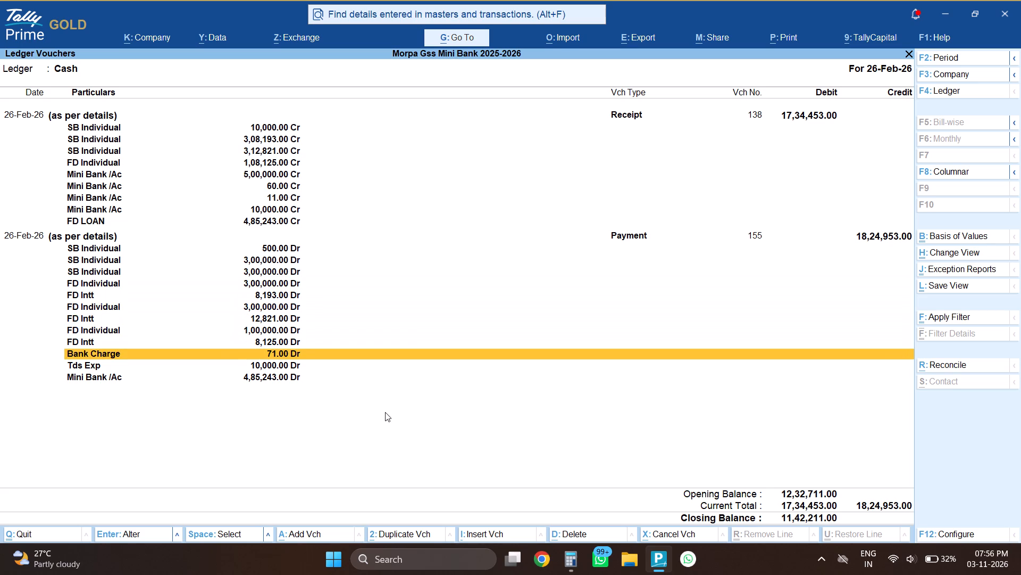
{"action": "key", "text": "Down"}
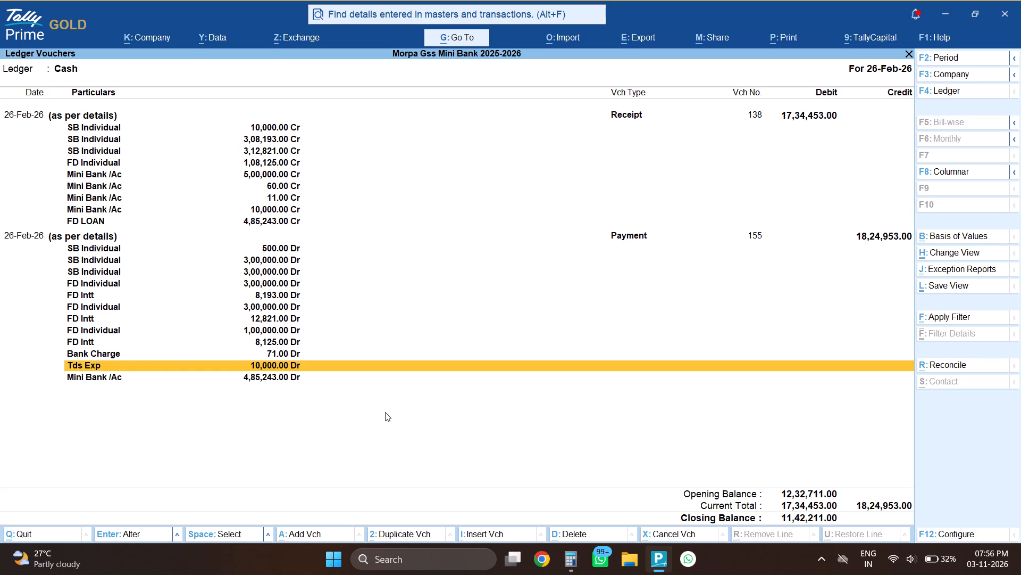
Examine the Mini Bank /Ac lines of receipt voucher 139 and the lines of payment voucher 156 for 27-Feb-26.
{"action": "key", "text": "plus"}
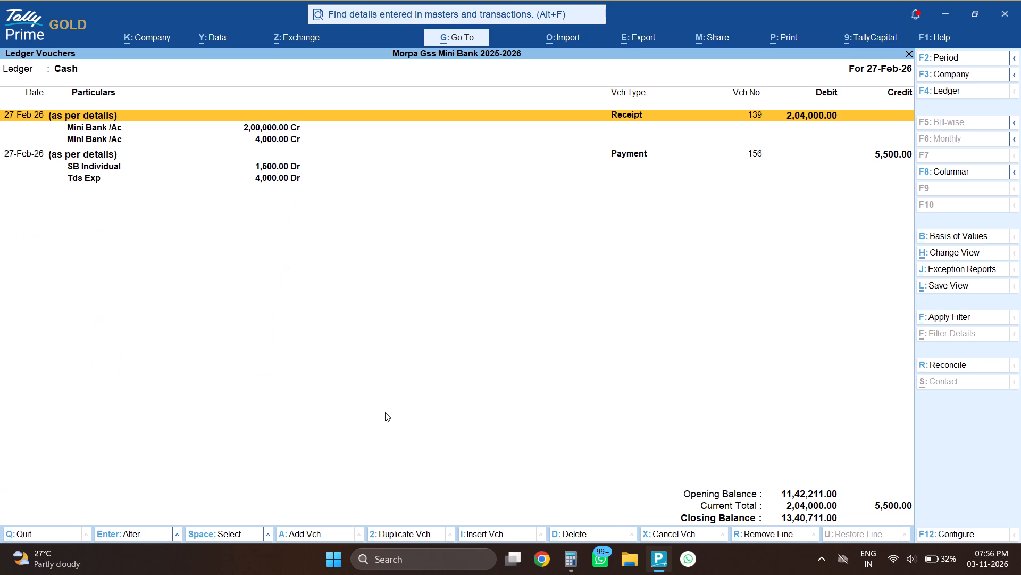
{"action": "key", "text": "Down"}
{"action": "key", "text": "Down"}
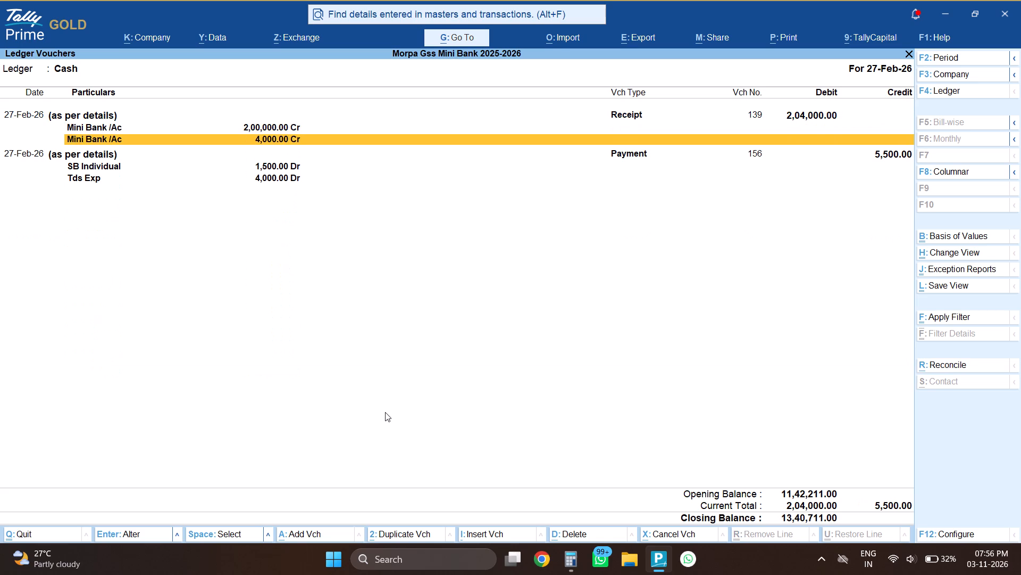
{"action": "key", "text": "Down"}
{"action": "key", "text": "Down"}
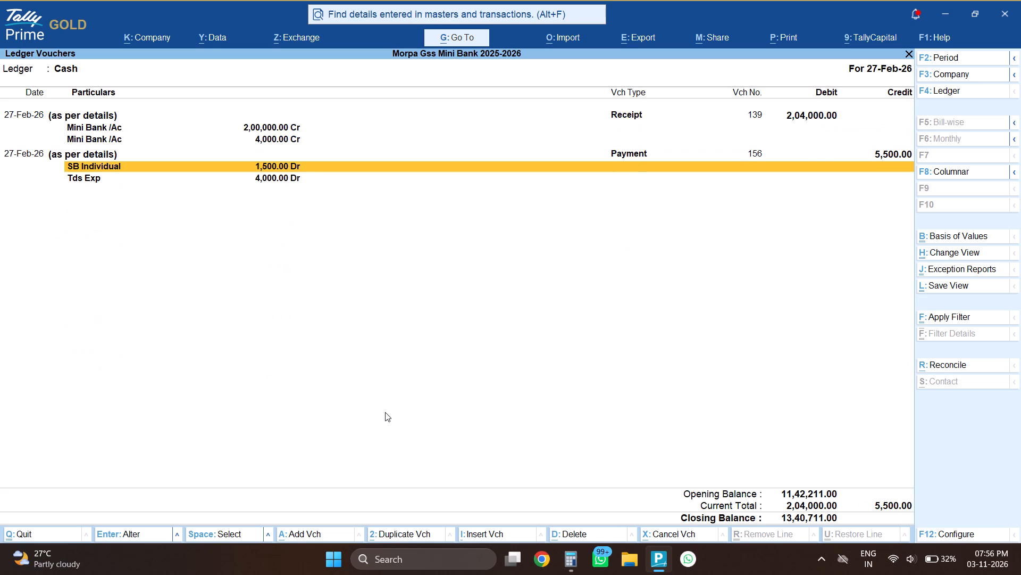
{"action": "key", "text": "Down"}
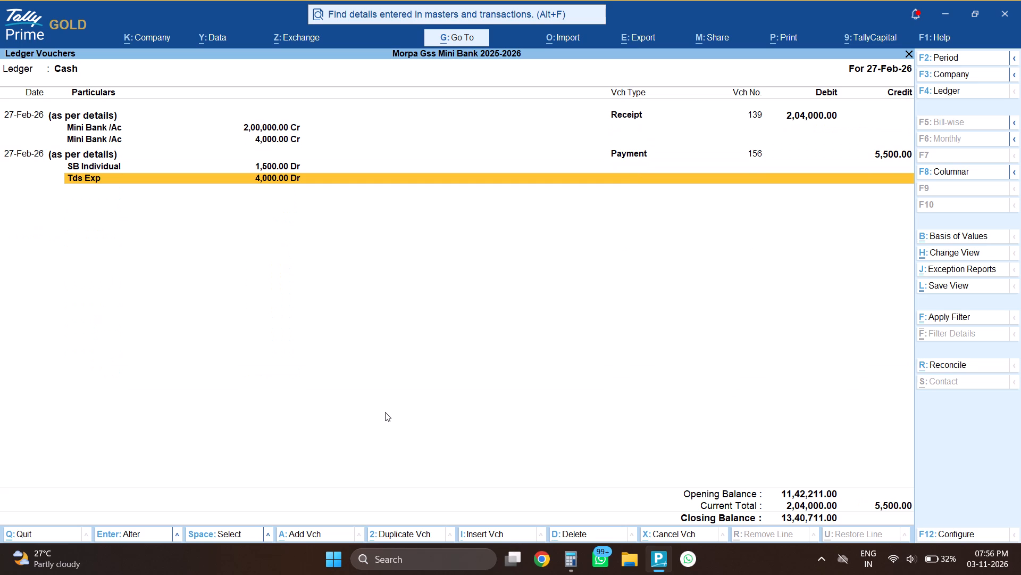
Examine the lines of receipt voucher 140 in the Cash ledger for 2-Mar-26, from FD Individual down to the last SB Individual.
{"action": "type", "text": "++"}
{"action": "key", "text": "plus"}
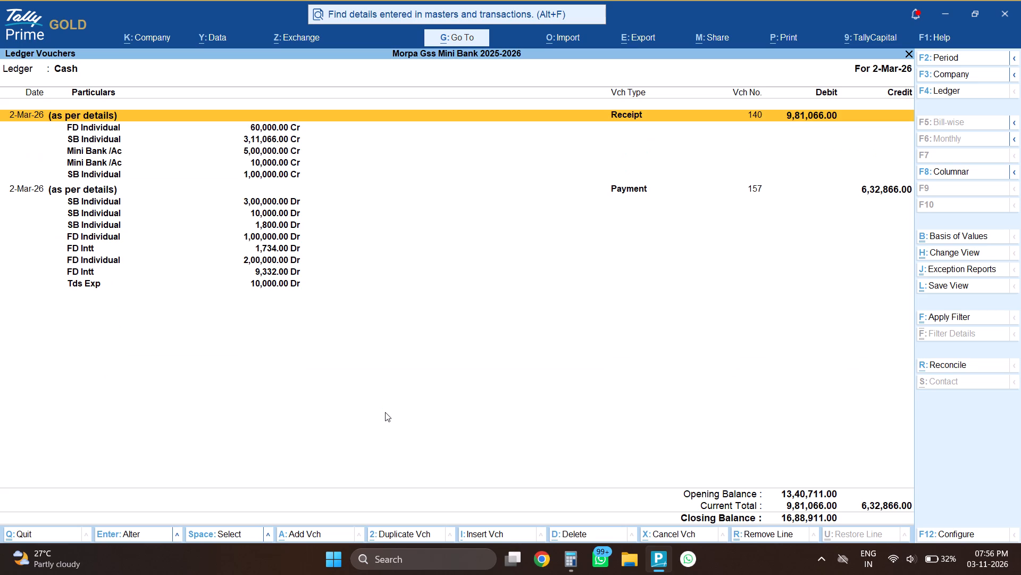
{"action": "key", "text": "Down"}
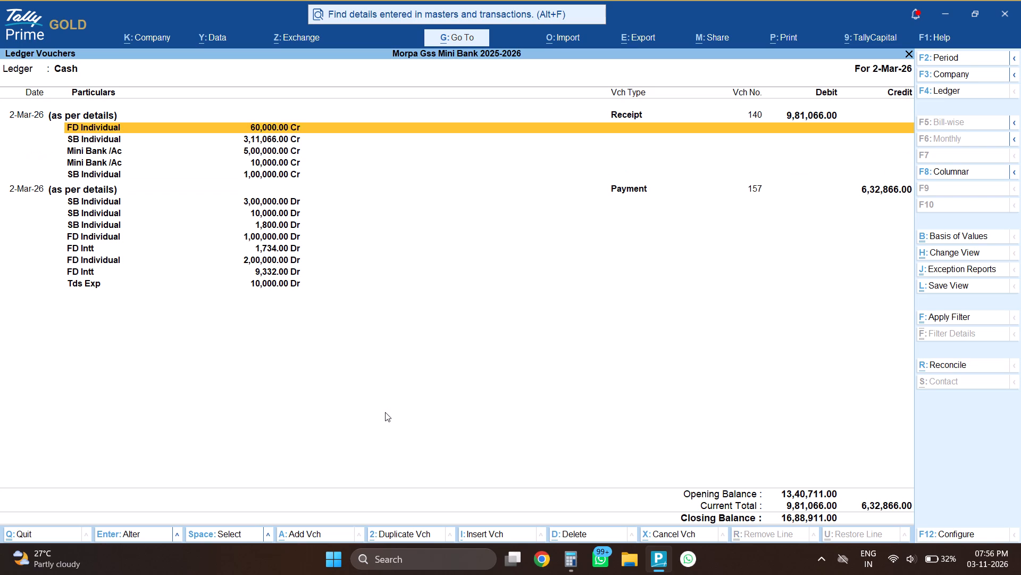
{"action": "key", "text": "Down"}
{"action": "key", "text": "Down"}
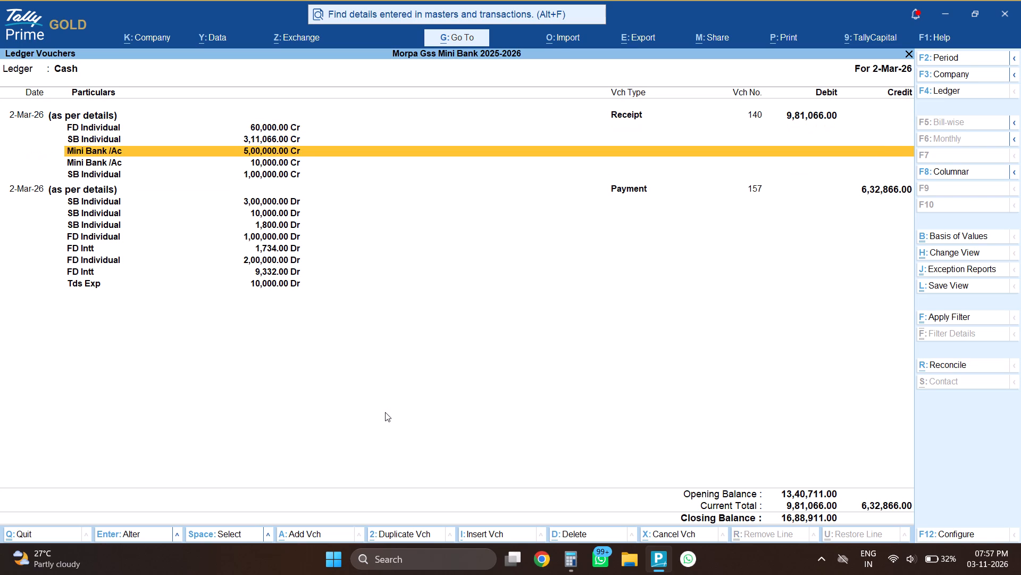
{"action": "key", "text": "Down"}
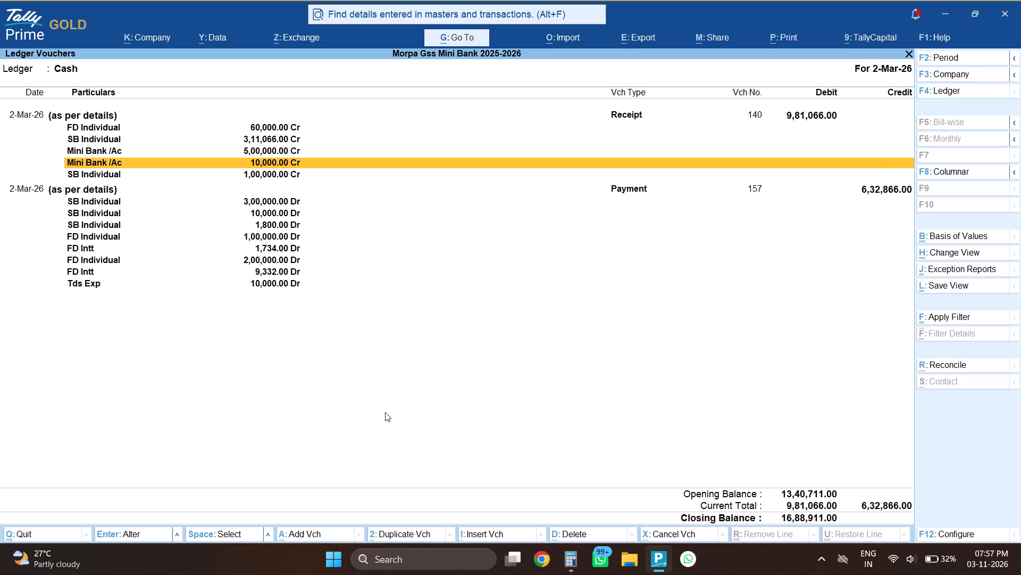
{"action": "key", "text": "Down"}
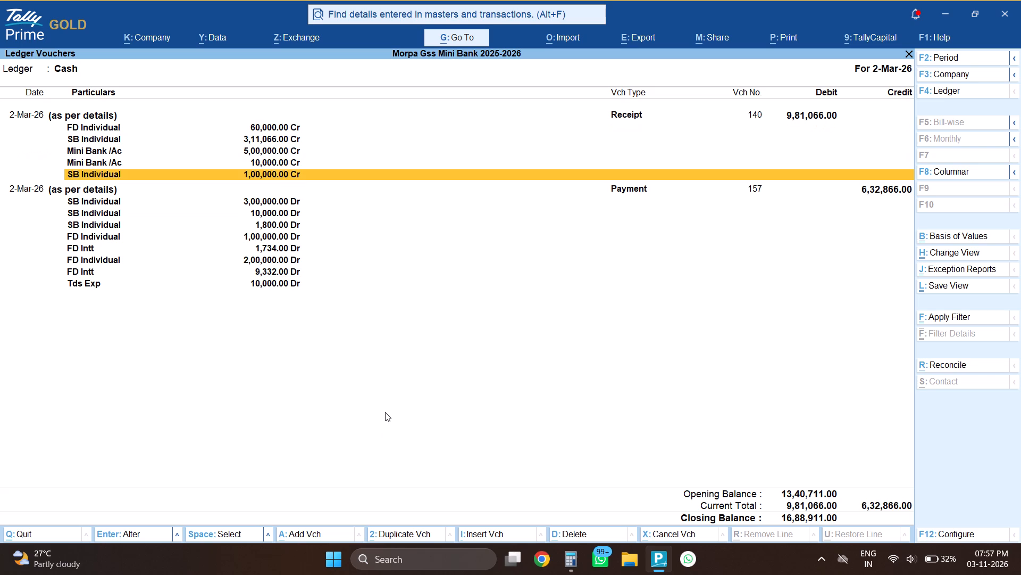
Examine the lines of payment voucher 157 for 2-Mar-26, from SB Individual down to Tds Exp.
{"action": "key", "text": "Down"}
{"action": "key", "text": "Down"}
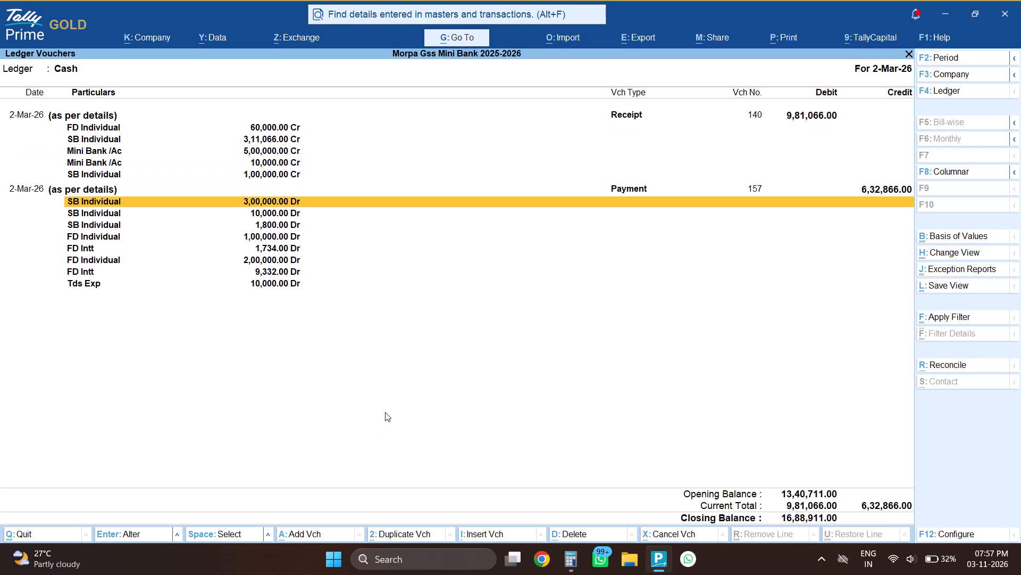
{"action": "key", "text": "Down"}
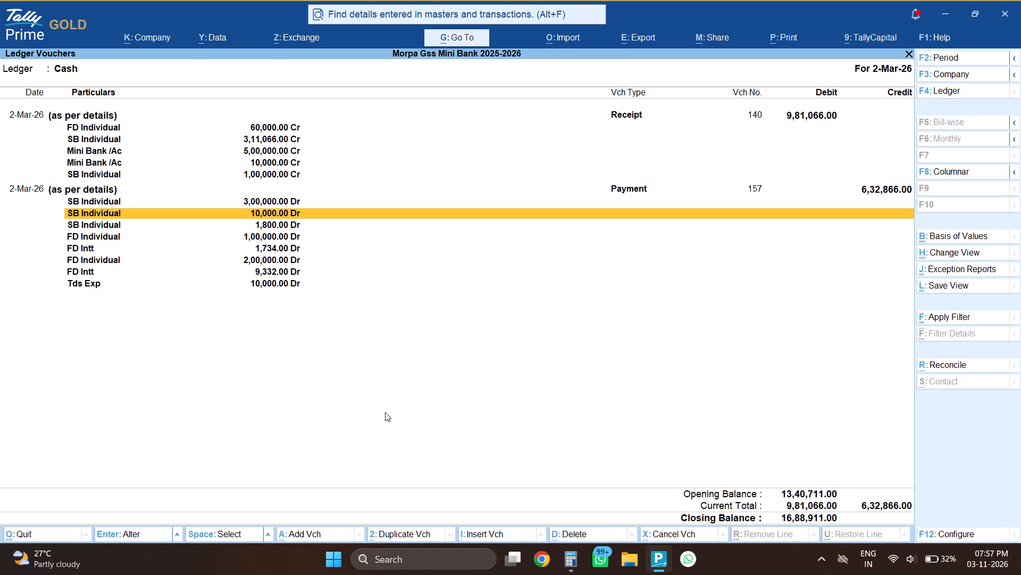
{"action": "key", "text": "Down"}
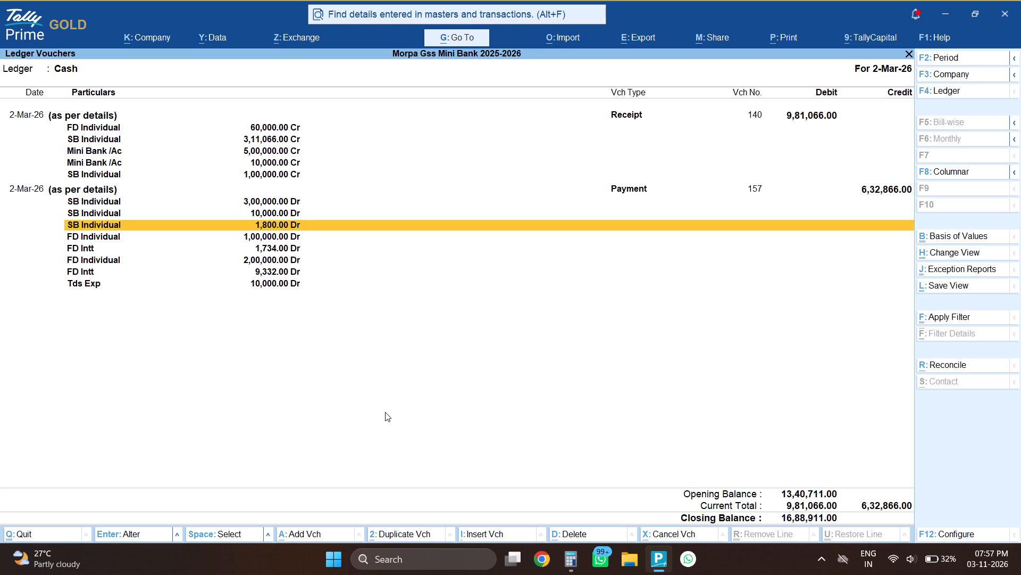
{"action": "key", "text": "Down"}
{"action": "key", "text": "Down"}
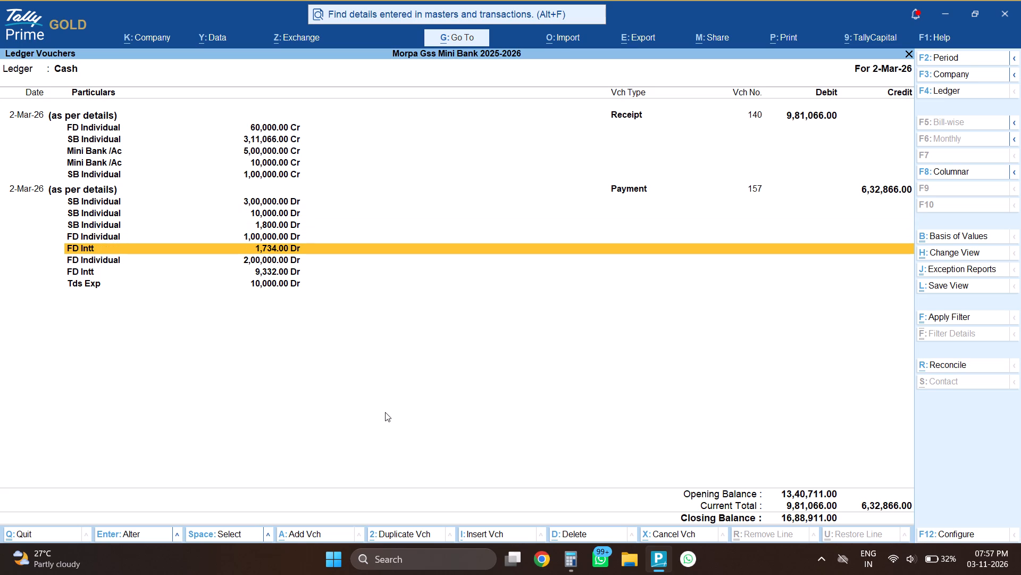
{"action": "key", "text": "Down"}
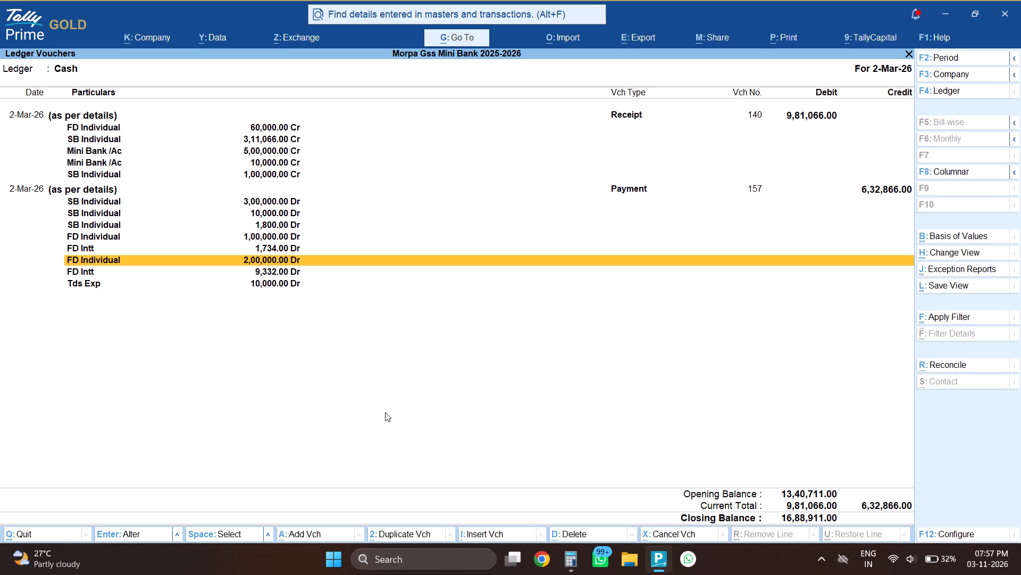
{"action": "key", "text": "Down"}
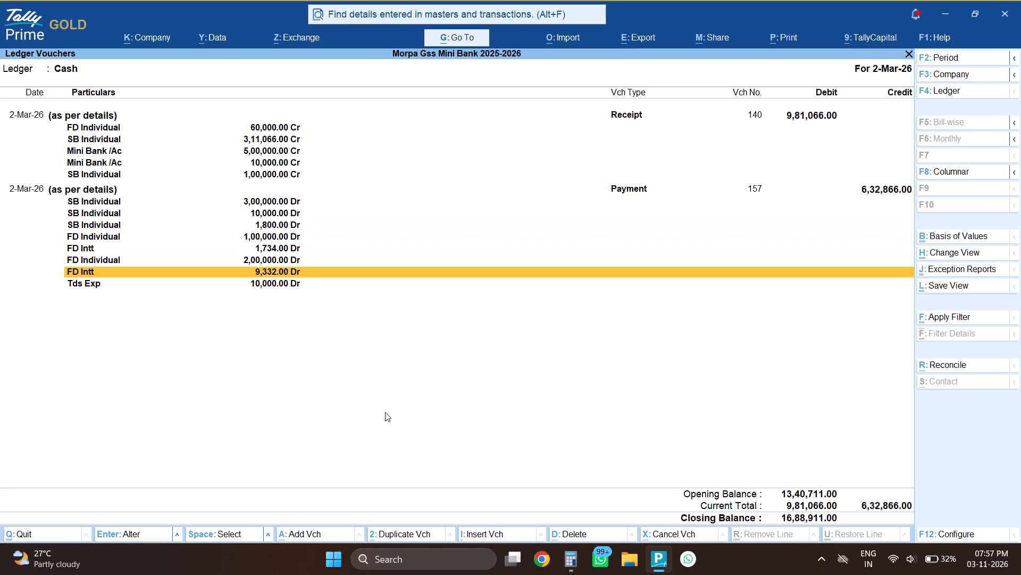
{"action": "key", "text": "Down"}
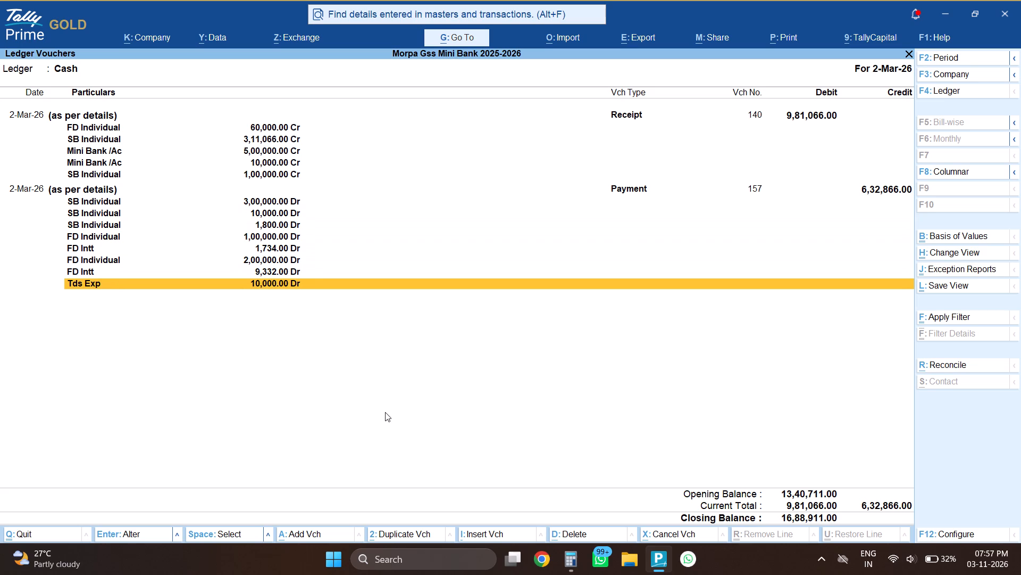
Review the Cash ledger entry for 4-Mar-26, rechecking the 2-Mar-26 vouchers in between.
{"action": "type", "text": "++"}
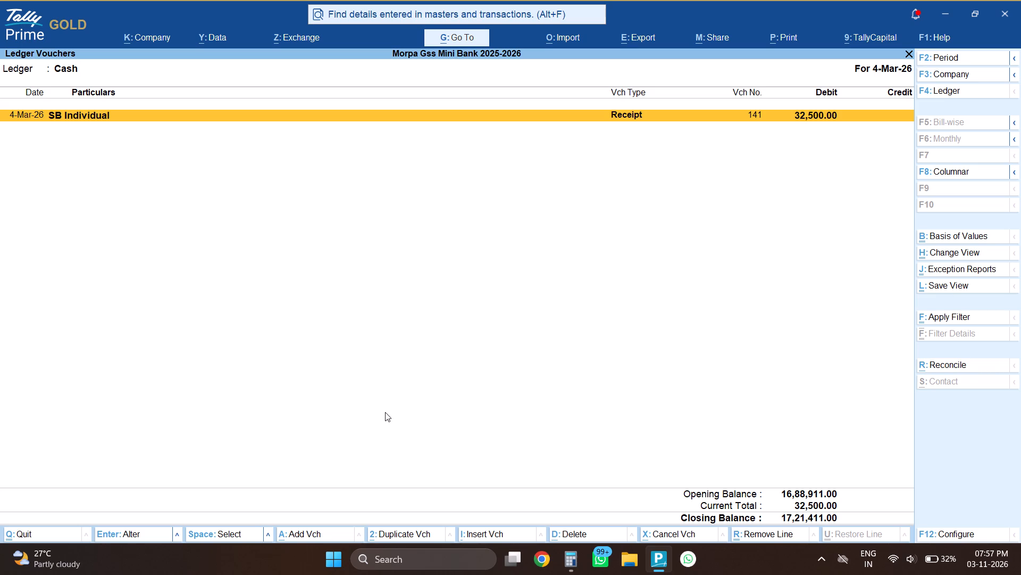
{"action": "type", "text": "--"}
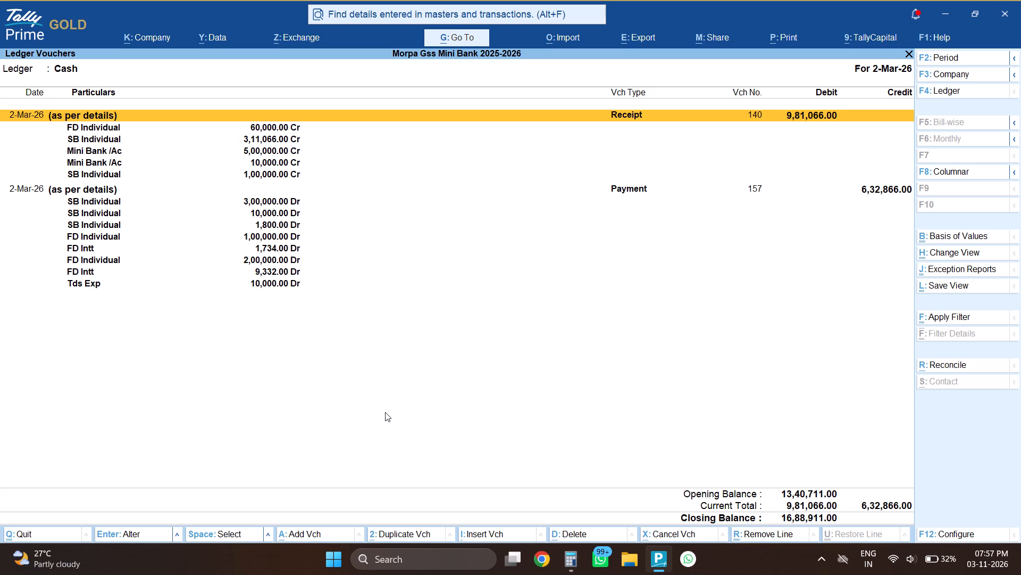
{"action": "key", "text": "plus"}
{"action": "key", "text": "plus"}
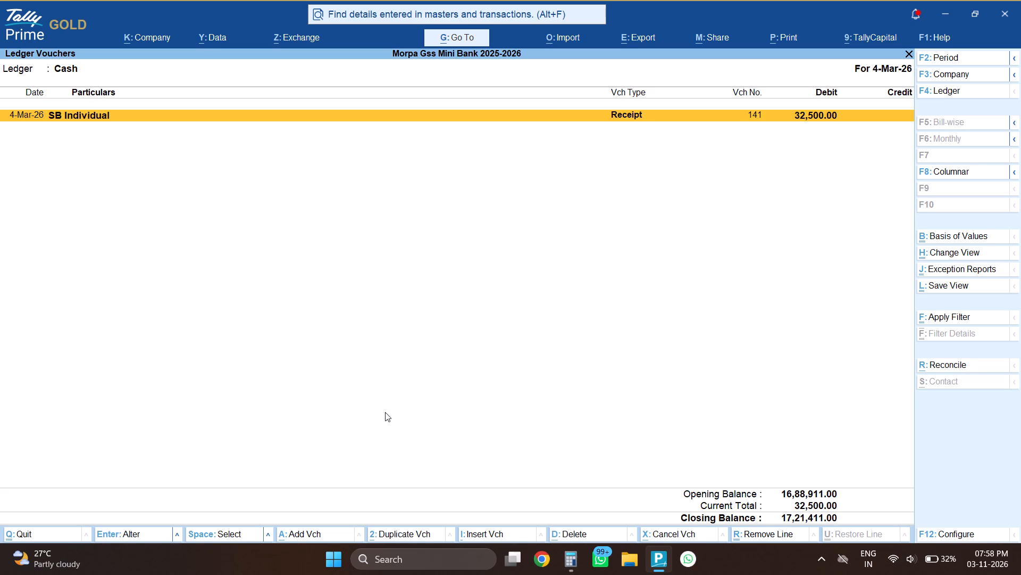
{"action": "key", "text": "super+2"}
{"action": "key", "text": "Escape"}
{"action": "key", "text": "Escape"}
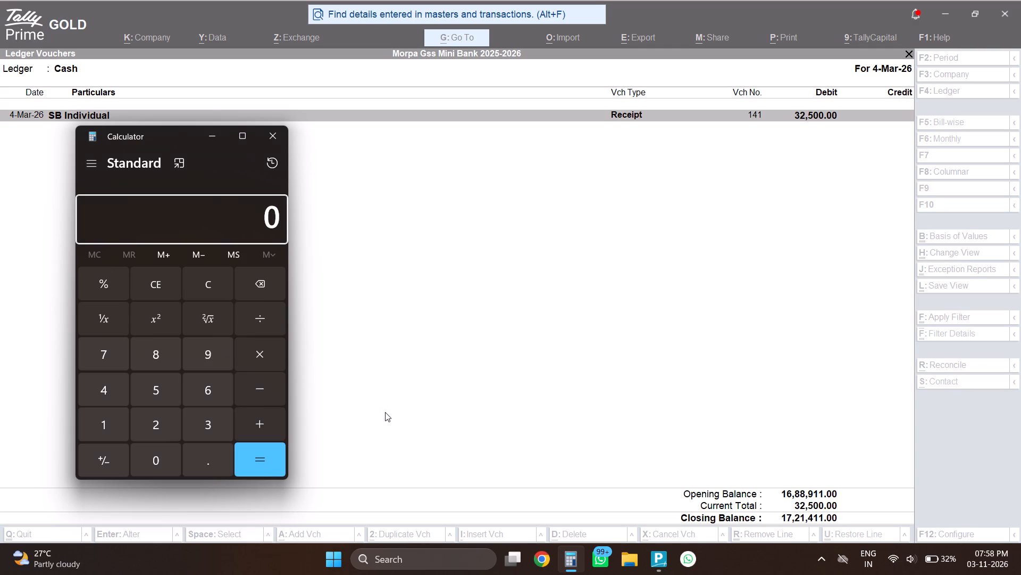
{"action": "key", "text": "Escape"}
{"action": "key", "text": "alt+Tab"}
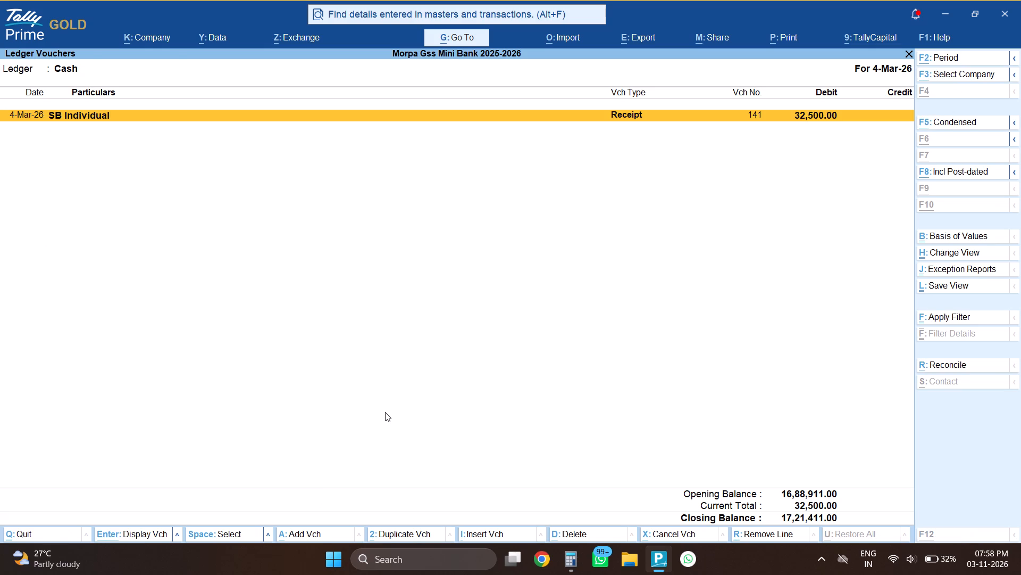
Duplicate the 4-Mar-26 SB Individual receipt as a Payment voucher from Cash to Cashless for 32,500 and save it.
{"action": "key", "text": "alt+2"}
{"action": "key", "text": "F5"}
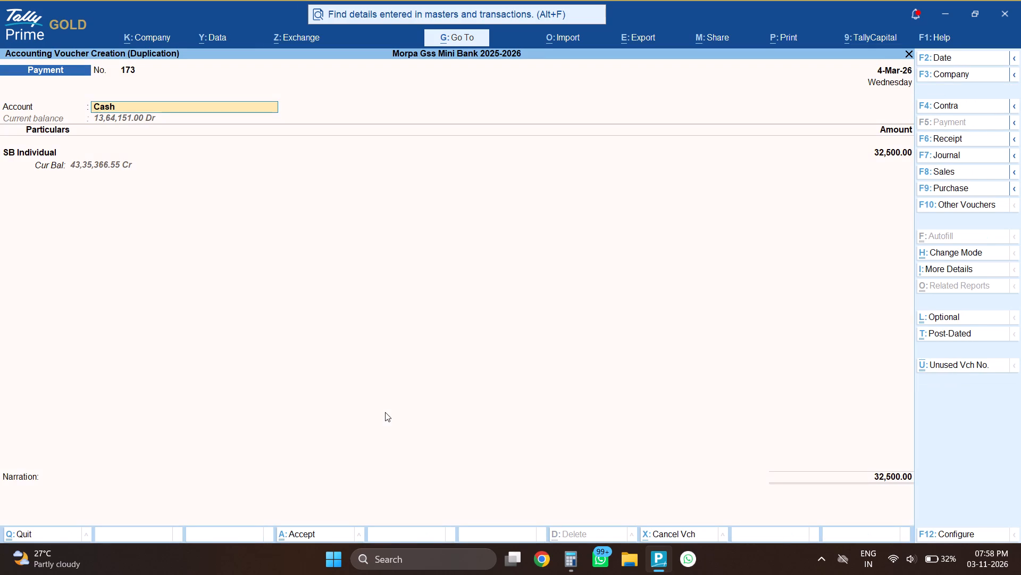
{"action": "key", "text": "Return"}
{"action": "type", "text": "cas"}
{"action": "key", "text": "Return"}
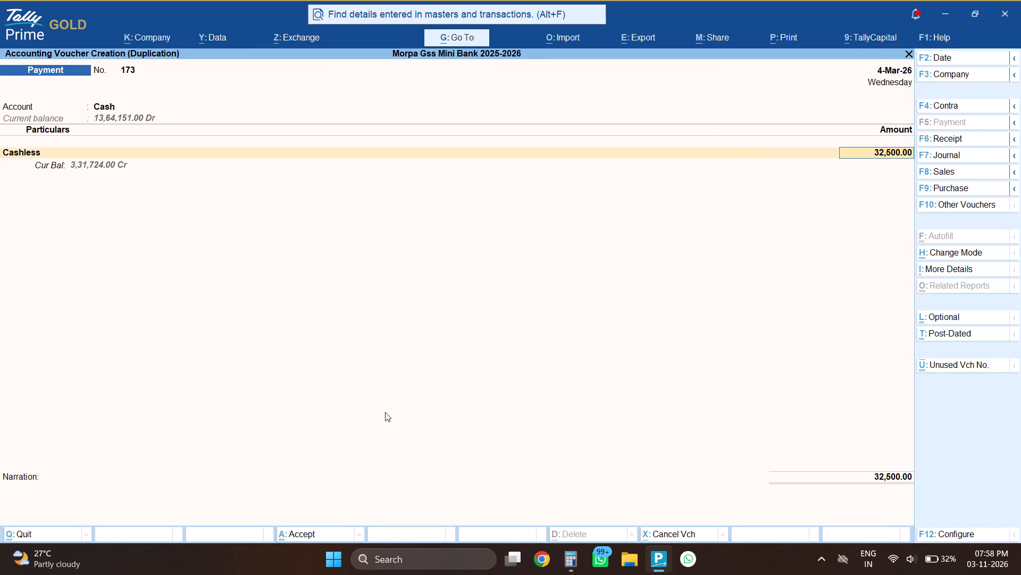
{"action": "key", "text": "ctrl+a"}
{"action": "key", "text": "Down"}
{"action": "key", "text": "Down"}
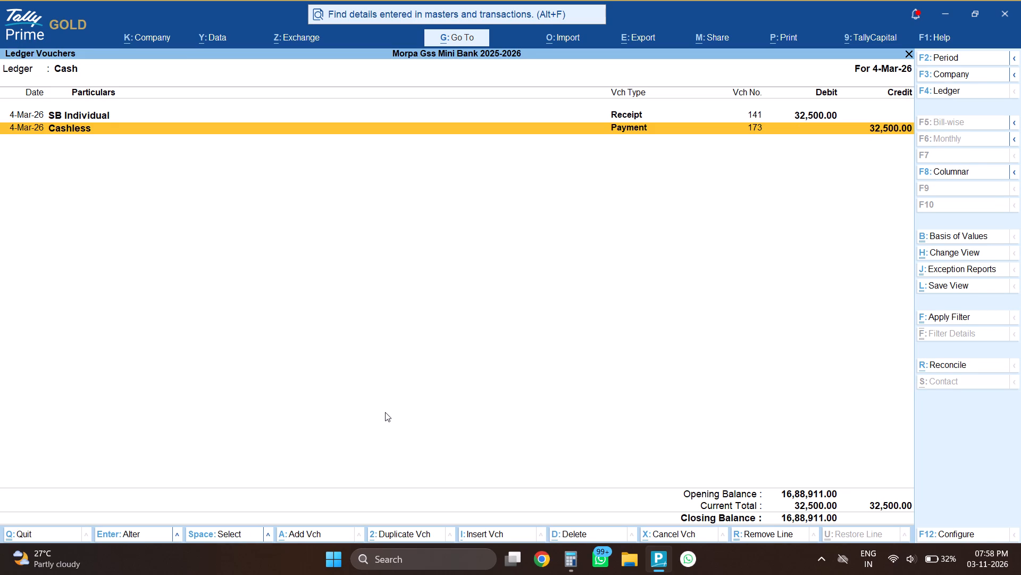
Examine receipt voucher 142 and the SB Individual lines of payment voucher 159 in the Cash ledger for 5-Mar-26.
{"action": "key", "text": "plus"}
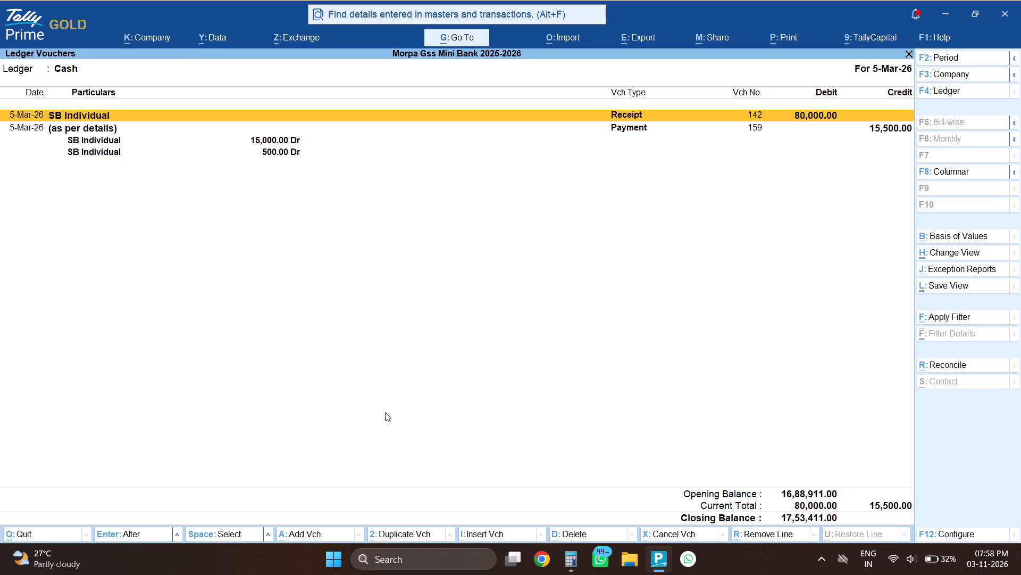
{"action": "key", "text": "Down"}
{"action": "key", "text": "Down"}
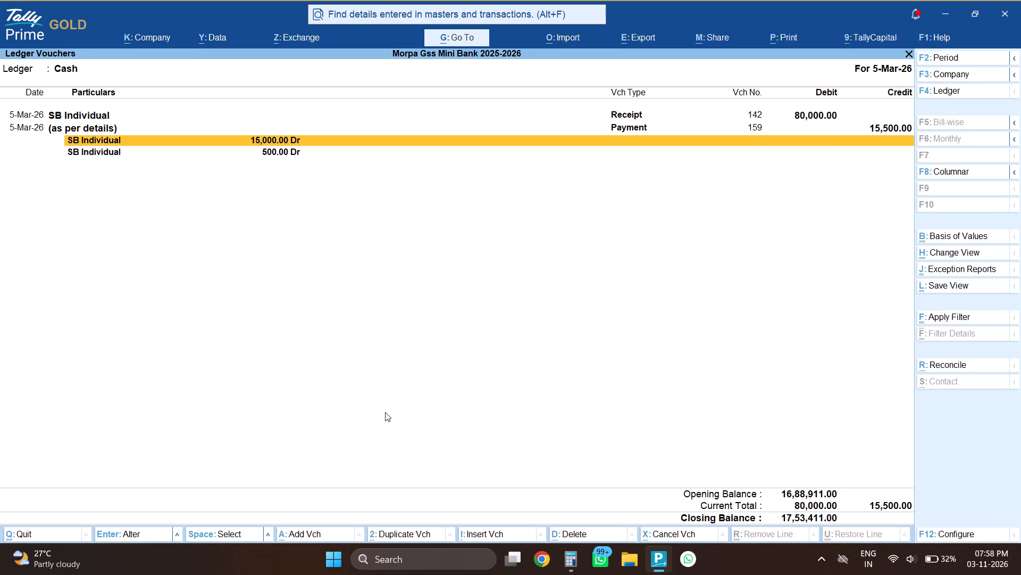
{"action": "key", "text": "Down"}
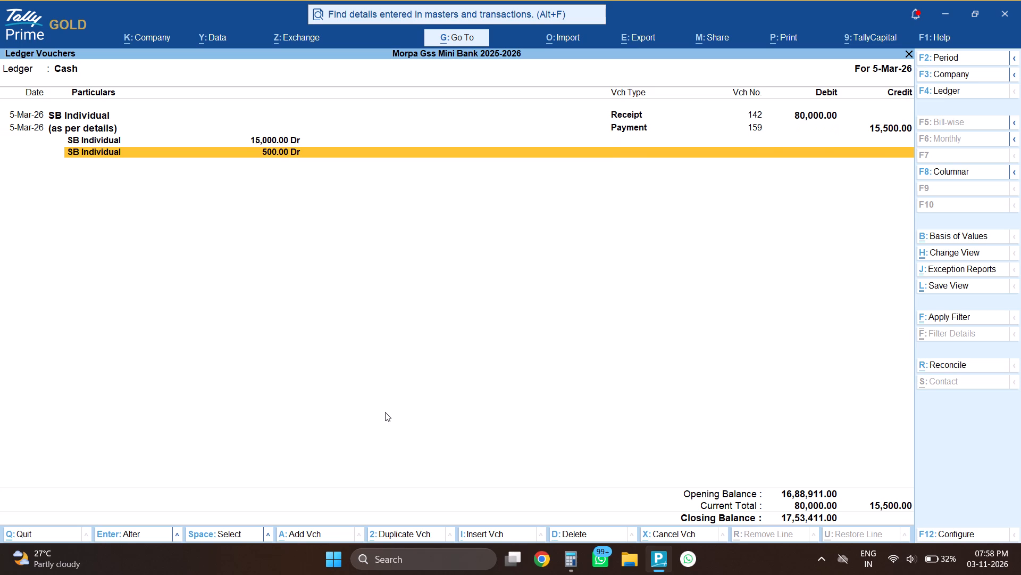
Switch to Calculator and clear it for a new calculation.
{"action": "key", "text": "super+w"}
{"action": "key", "text": "super+2"}
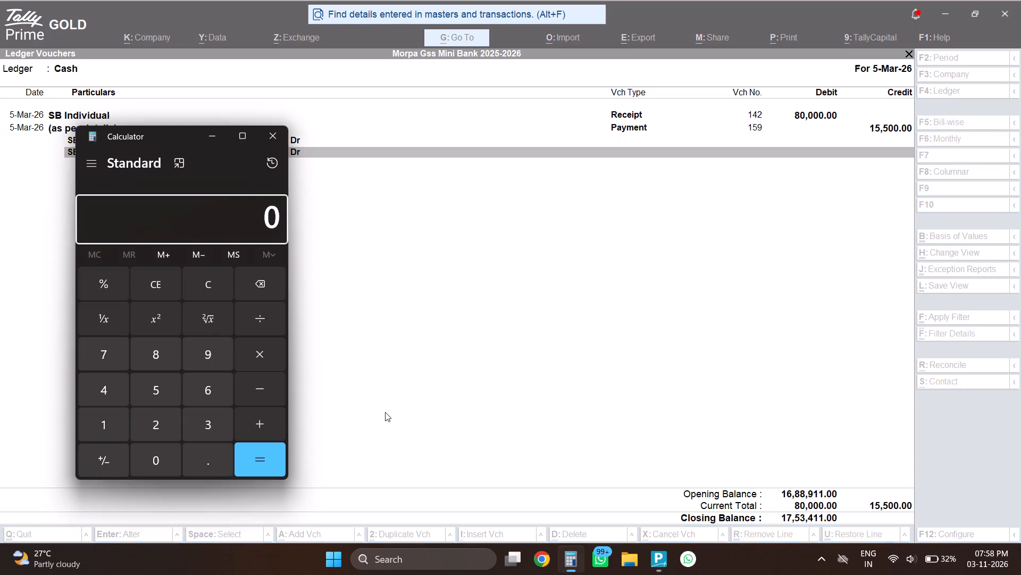
{"action": "key", "text": "Escape"}
{"action": "key", "text": "Escape"}
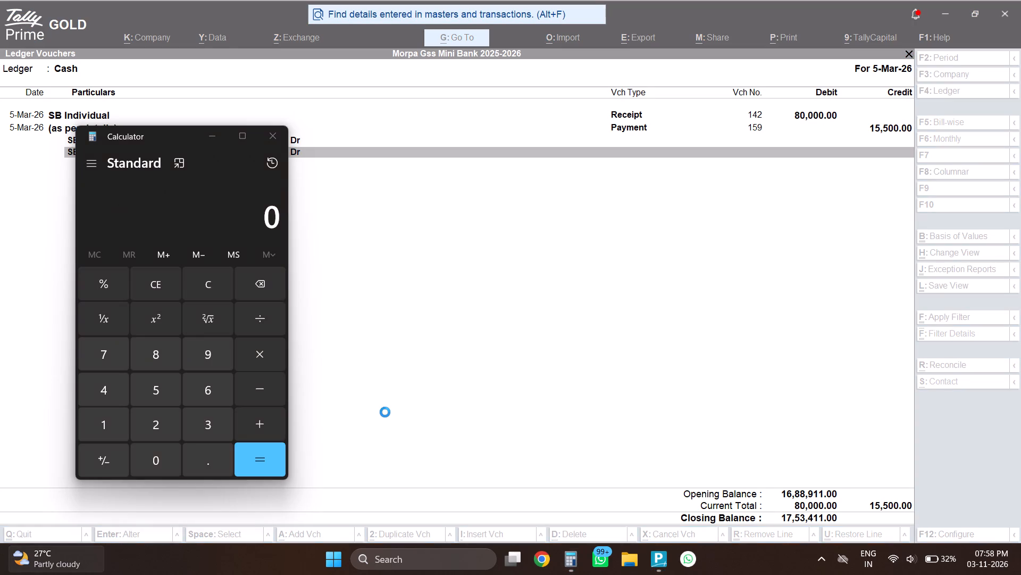
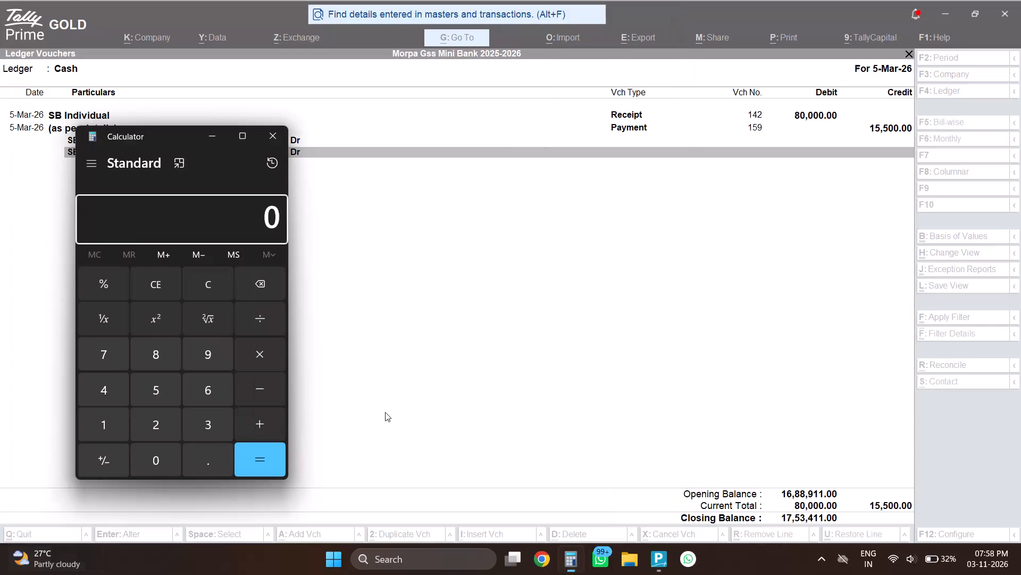
Calculate 1785911 minus 1753411 in Calculator, and switch back to TallyPrime.
{"action": "key", "text": "Escape"}
{"action": "key", "text": "Escape"}
{"action": "key", "text": "Escape"}
{"action": "key", "text": "Escape"}
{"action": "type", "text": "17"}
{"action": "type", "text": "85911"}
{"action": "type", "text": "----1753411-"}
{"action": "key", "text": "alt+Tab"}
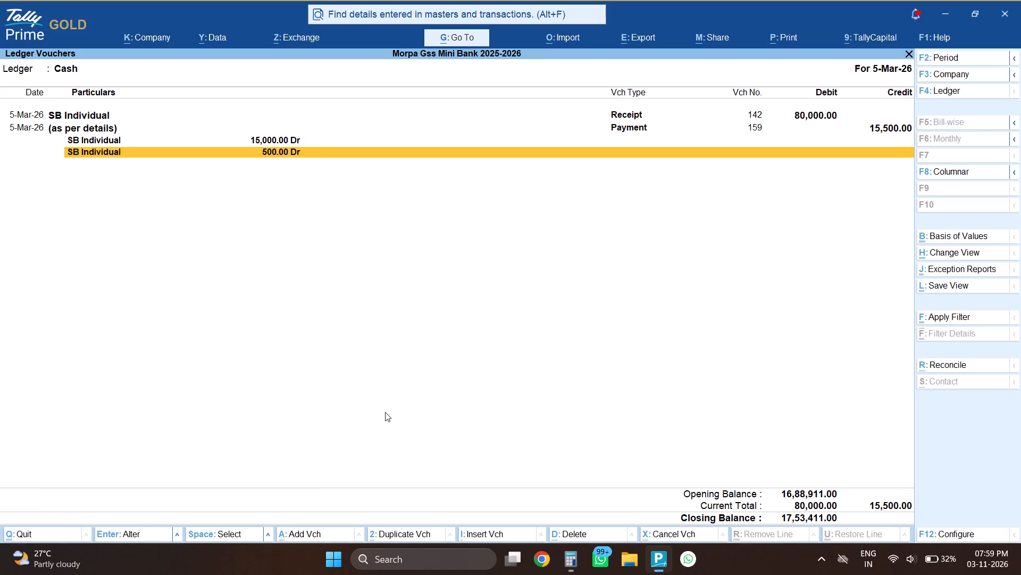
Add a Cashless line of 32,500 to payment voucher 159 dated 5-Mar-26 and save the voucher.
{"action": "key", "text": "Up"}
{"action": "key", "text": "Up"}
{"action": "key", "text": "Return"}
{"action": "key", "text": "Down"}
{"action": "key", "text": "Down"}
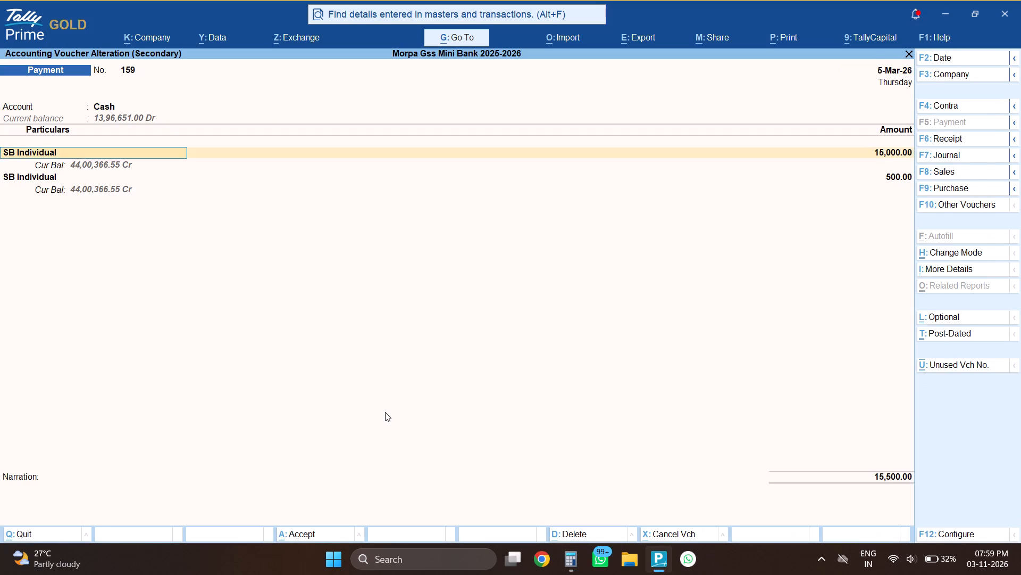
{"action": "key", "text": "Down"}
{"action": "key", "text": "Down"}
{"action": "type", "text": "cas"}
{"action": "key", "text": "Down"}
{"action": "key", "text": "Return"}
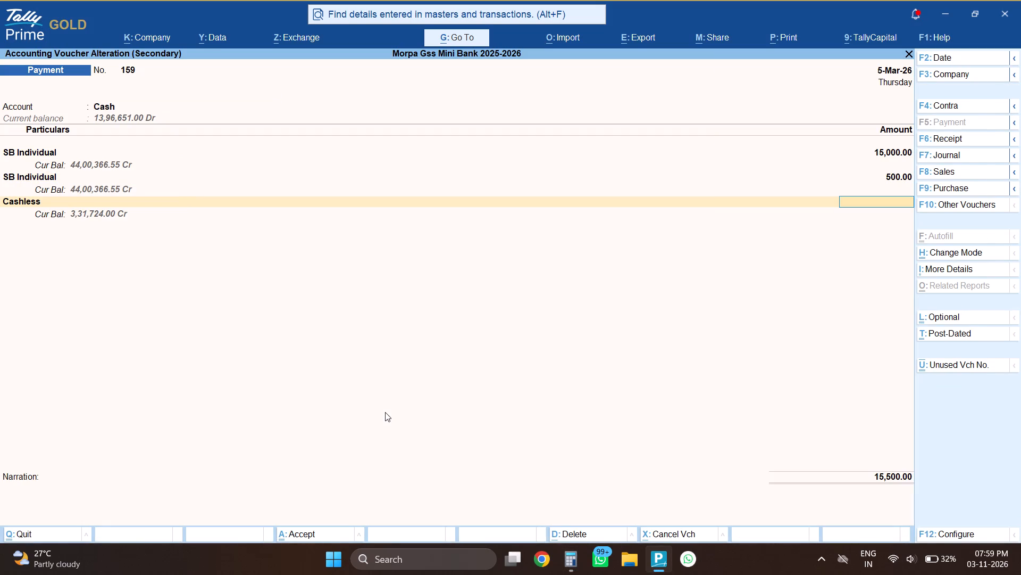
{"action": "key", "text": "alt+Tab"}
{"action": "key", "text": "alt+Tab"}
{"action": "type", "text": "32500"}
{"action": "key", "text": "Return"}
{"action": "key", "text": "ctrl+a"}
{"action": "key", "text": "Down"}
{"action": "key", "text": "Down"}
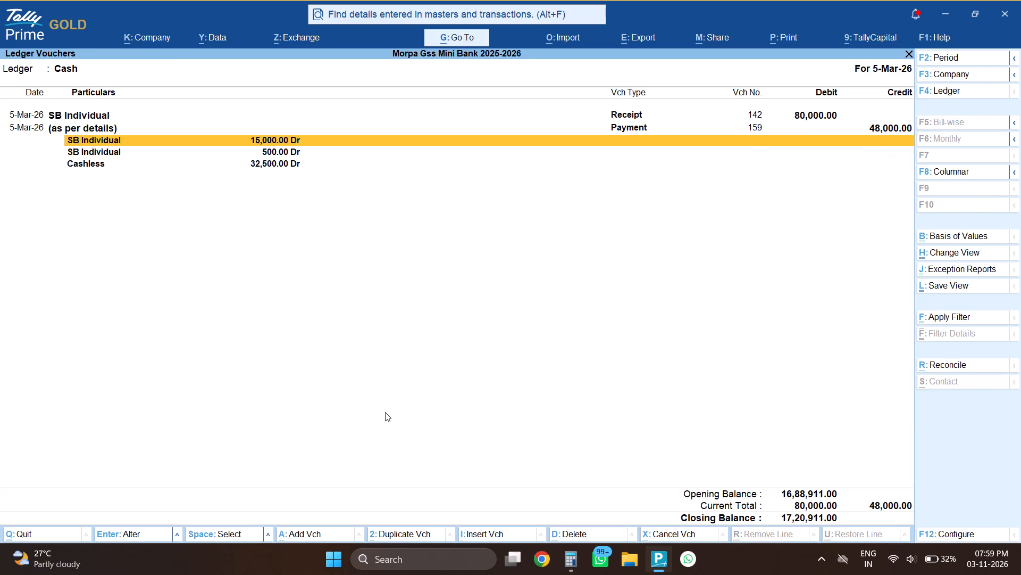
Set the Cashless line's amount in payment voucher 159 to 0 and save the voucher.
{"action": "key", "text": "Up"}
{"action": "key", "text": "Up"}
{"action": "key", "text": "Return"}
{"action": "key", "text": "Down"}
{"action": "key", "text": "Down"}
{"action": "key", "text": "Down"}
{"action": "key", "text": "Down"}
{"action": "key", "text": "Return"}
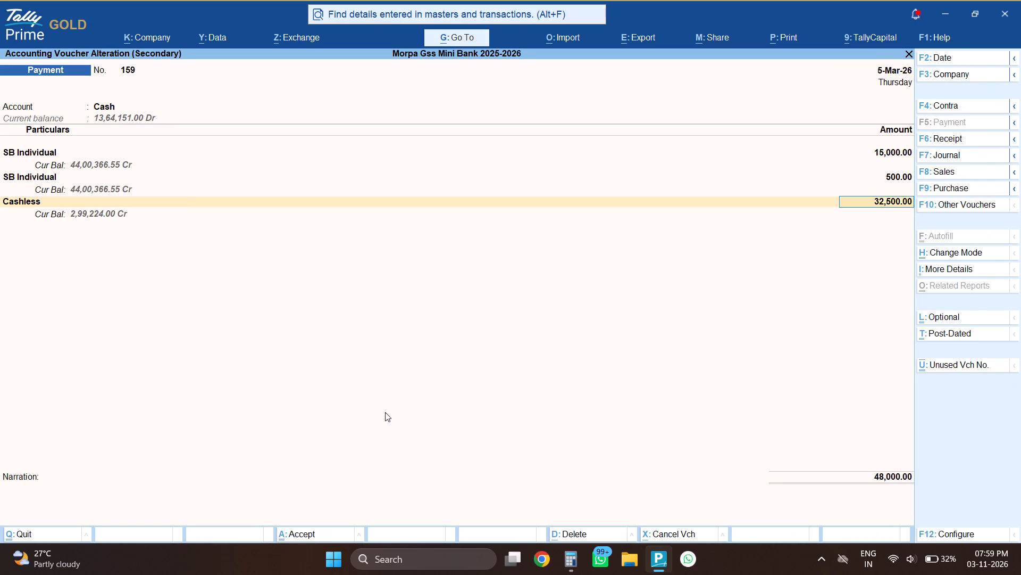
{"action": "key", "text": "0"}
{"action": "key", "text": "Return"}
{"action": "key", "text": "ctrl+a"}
Add a Cashless line of 32,500 to receipt voucher 142 dated 5-Mar-26 and save the voucher.
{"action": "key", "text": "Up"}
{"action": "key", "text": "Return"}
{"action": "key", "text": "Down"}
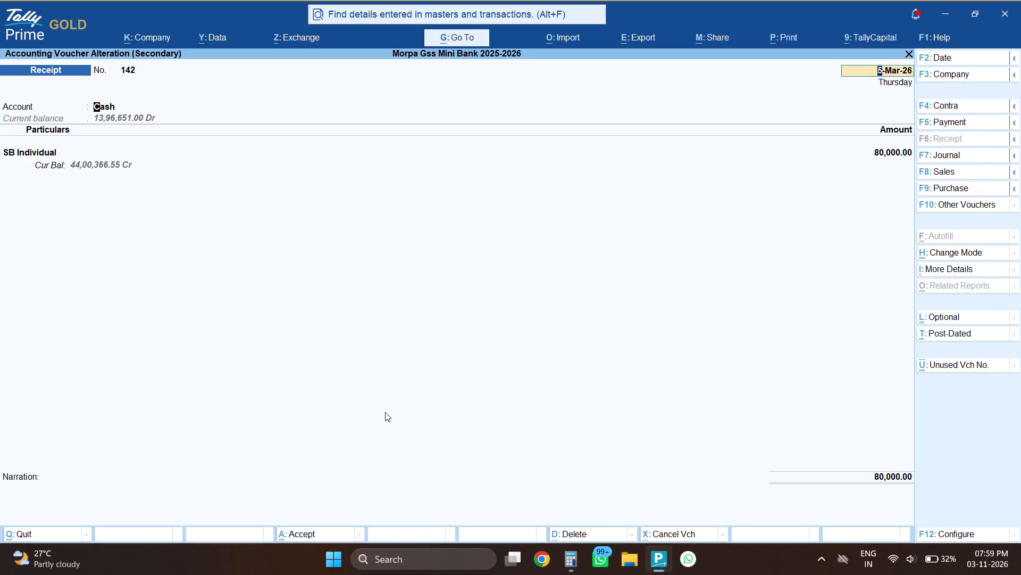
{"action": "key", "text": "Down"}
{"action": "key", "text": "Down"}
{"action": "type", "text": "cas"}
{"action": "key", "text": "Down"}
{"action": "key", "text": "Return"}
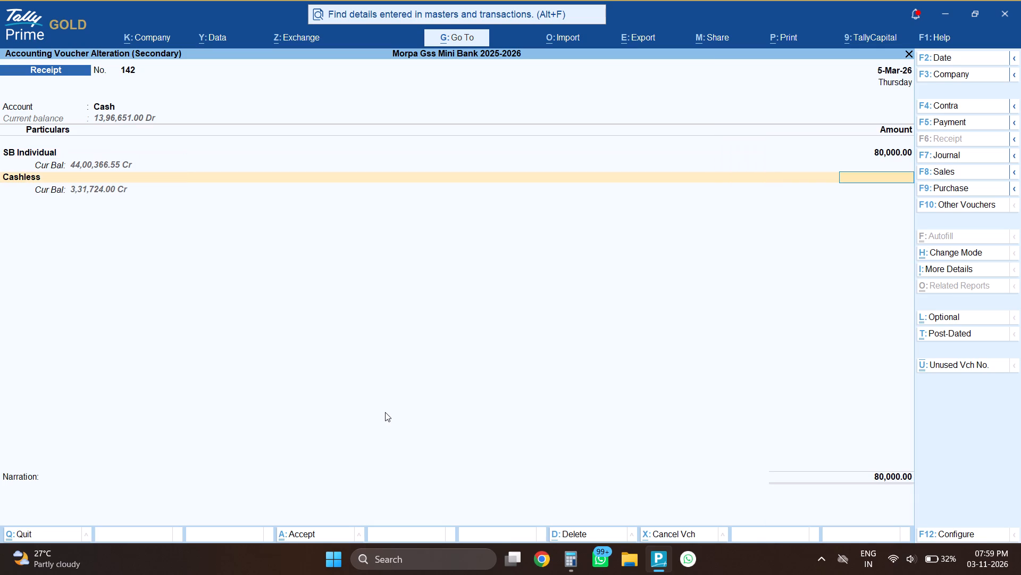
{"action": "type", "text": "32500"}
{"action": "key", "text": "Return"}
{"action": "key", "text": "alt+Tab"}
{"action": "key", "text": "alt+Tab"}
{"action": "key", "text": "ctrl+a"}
Examine the lines of receipt voucher 142 and payment voucher 159 in the Cash ledger for 5-Mar-26.
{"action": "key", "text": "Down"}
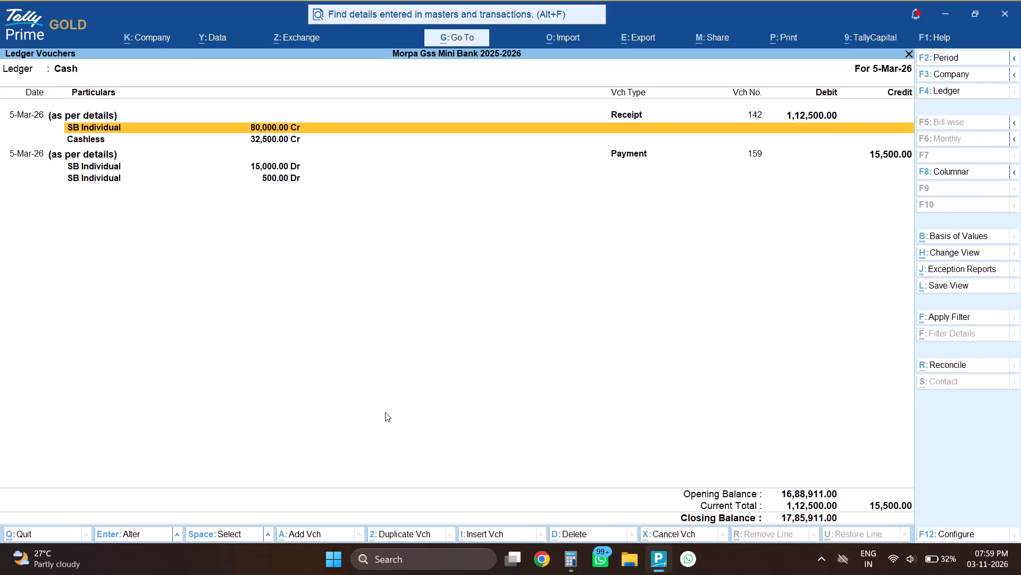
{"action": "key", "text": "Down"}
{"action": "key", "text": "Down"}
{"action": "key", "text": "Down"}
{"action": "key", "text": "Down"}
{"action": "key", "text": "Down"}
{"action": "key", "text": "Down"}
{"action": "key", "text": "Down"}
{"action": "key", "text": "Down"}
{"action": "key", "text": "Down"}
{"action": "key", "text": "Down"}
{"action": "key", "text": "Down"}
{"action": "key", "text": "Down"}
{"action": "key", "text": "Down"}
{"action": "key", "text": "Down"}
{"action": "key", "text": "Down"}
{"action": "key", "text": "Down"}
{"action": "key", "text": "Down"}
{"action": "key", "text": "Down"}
{"action": "key", "text": "Down"}
{"action": "key", "text": "Down"}
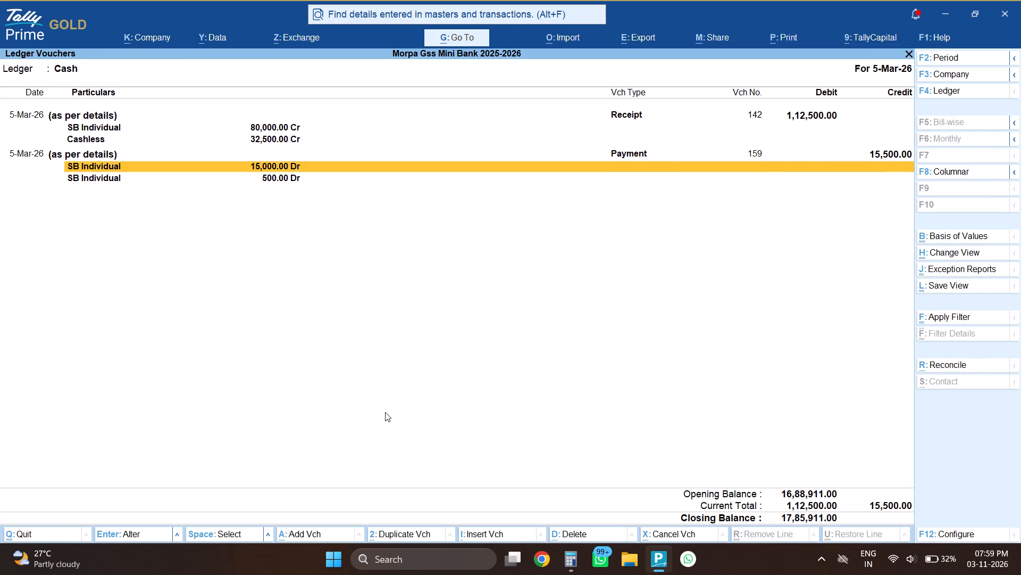
Review receipt voucher 143 and each line of payment voucher 160 in the Cash ledger for 6-Mar-26.
{"action": "key", "text": "plus"}
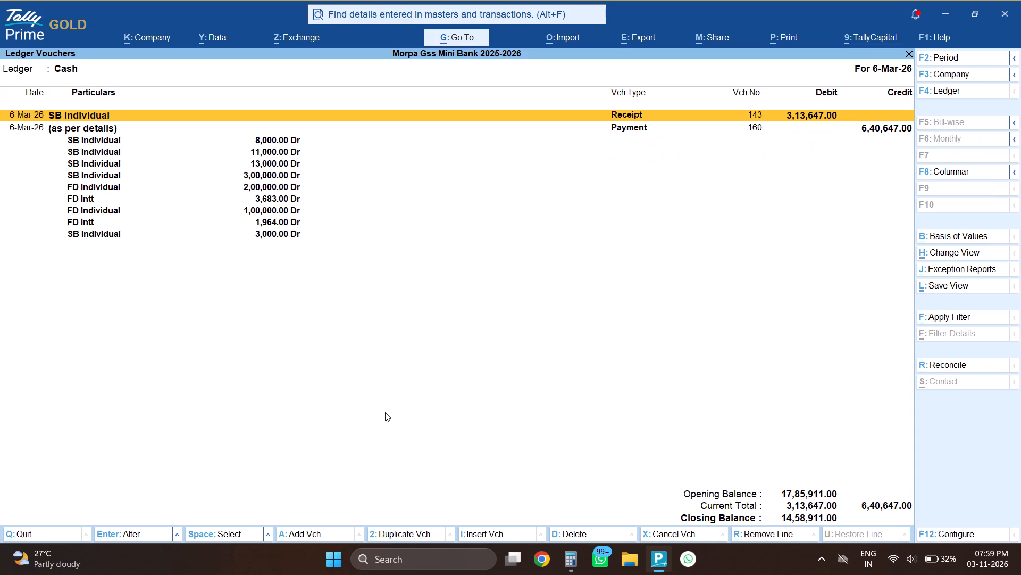
{"action": "key", "text": "Down"}
{"action": "key", "text": "Down"}
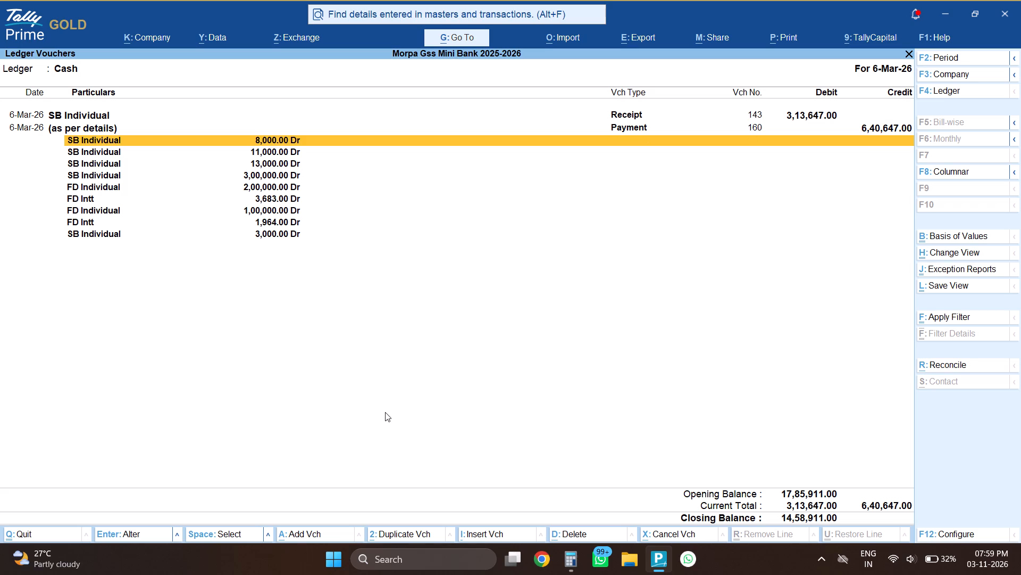
{"action": "key", "text": "Down"}
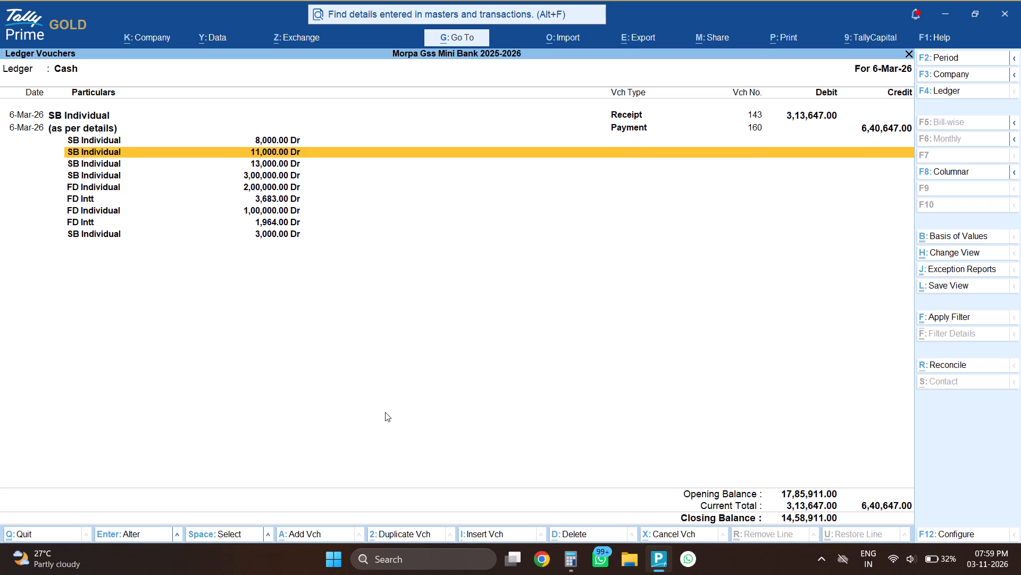
{"action": "key", "text": "Down"}
{"action": "key", "text": "Down"}
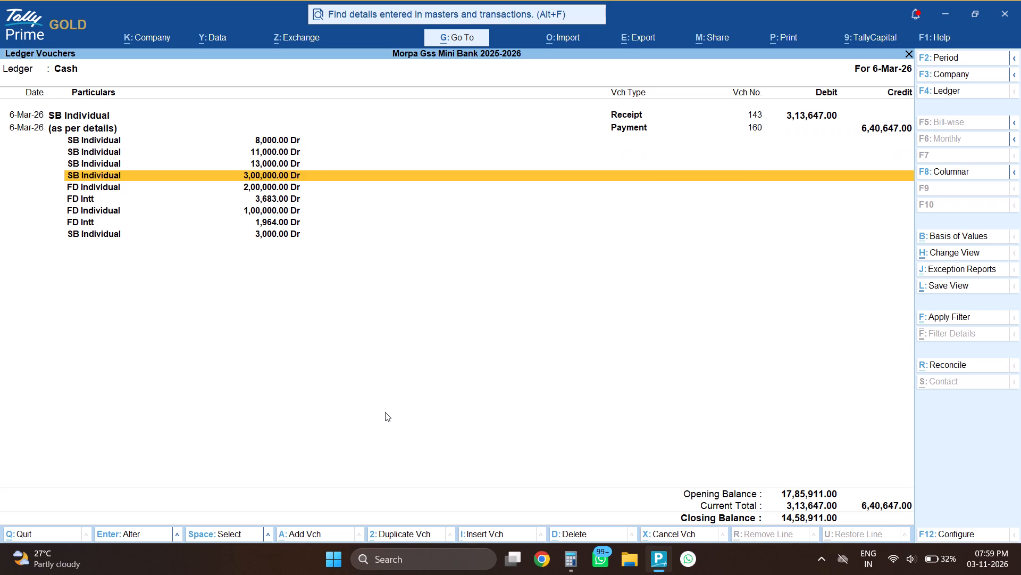
{"action": "key", "text": "Down"}
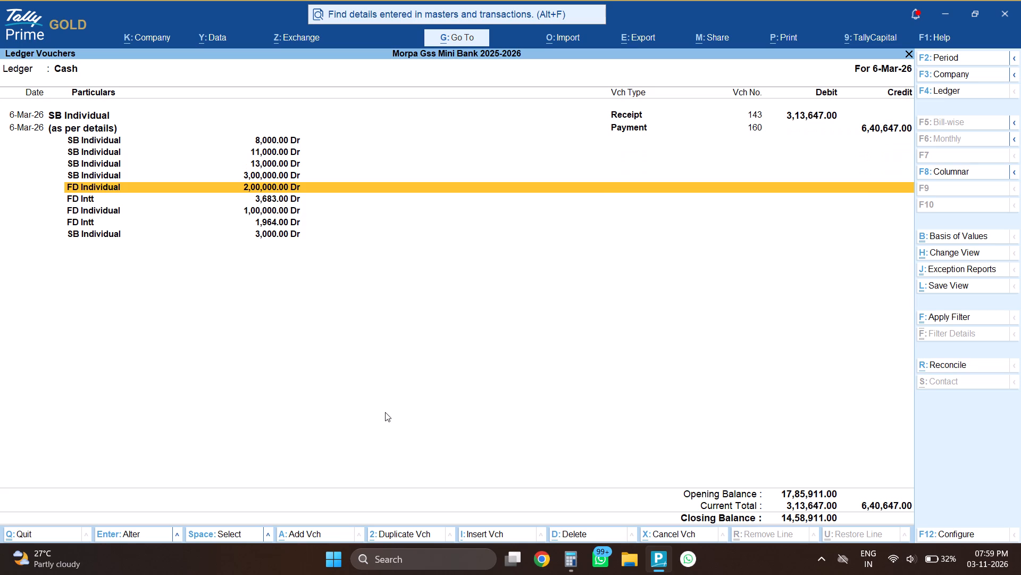
{"action": "key", "text": "Down"}
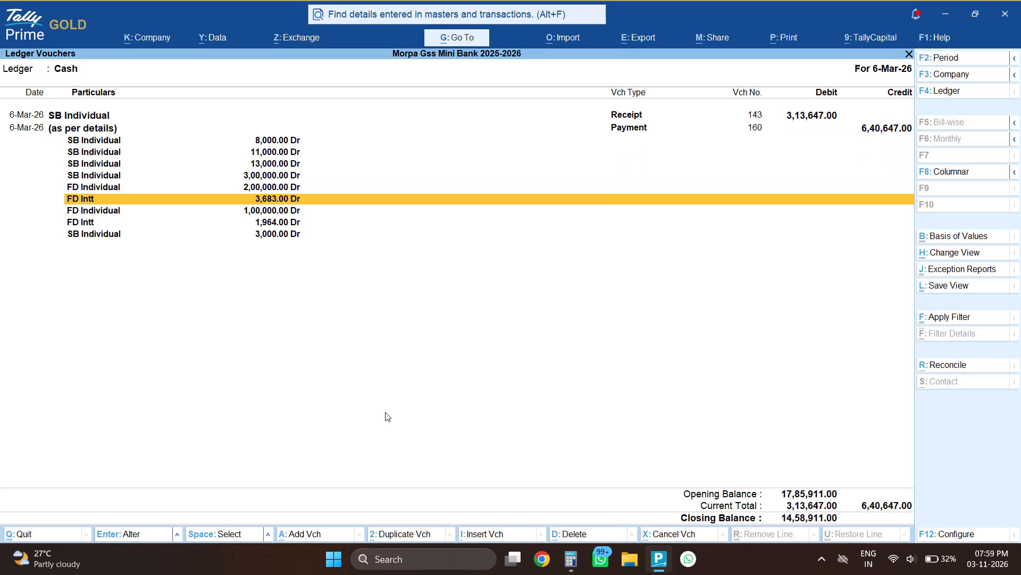
{"action": "key", "text": "Down"}
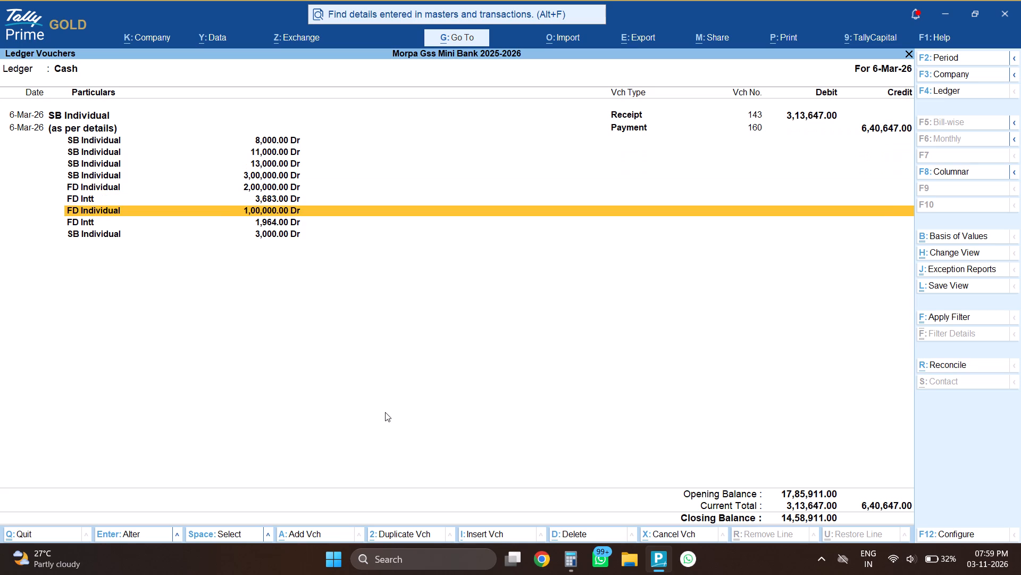
{"action": "key", "text": "Down"}
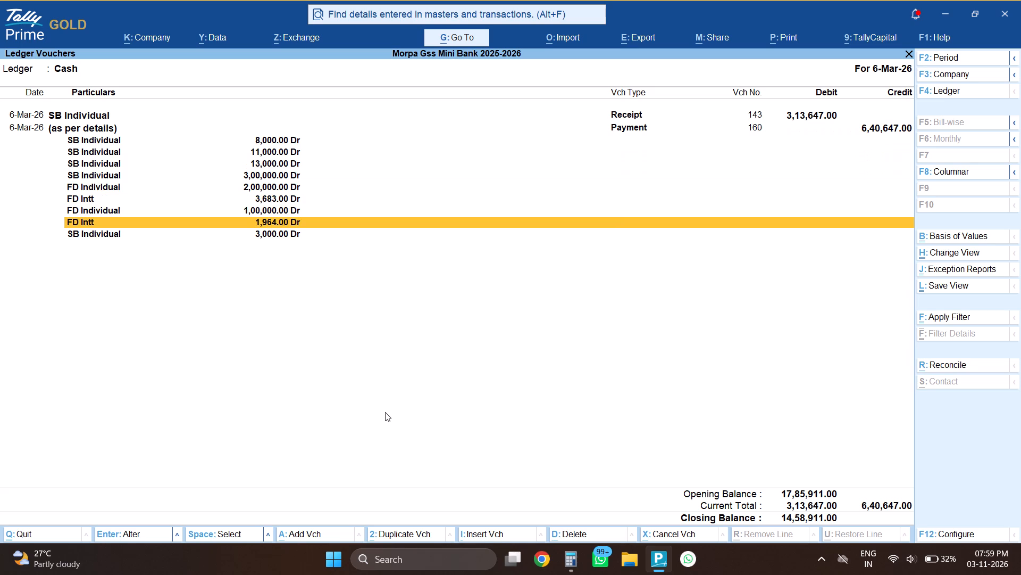
{"action": "key", "text": "Down"}
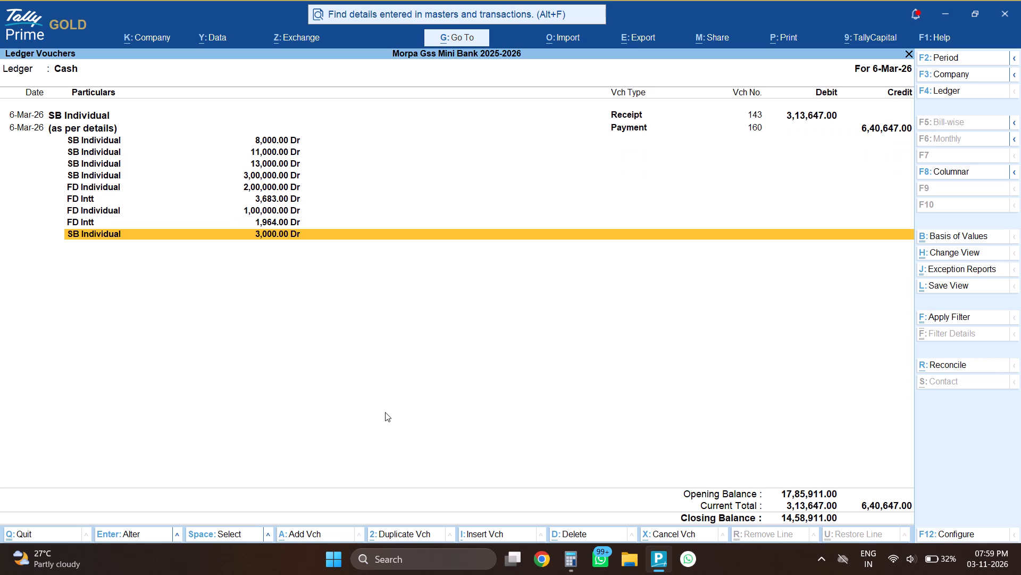
Review the lines of receipt voucher 144 and payment voucher 161 in the Cash ledger for 10-Mar-26.
{"action": "type", "text": "++++"}
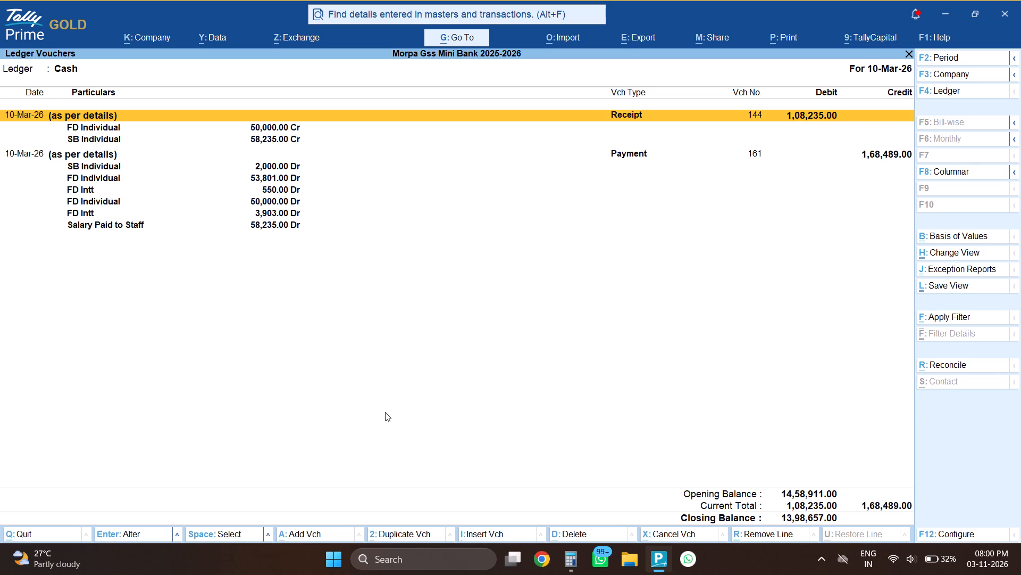
{"action": "key", "text": "Down"}
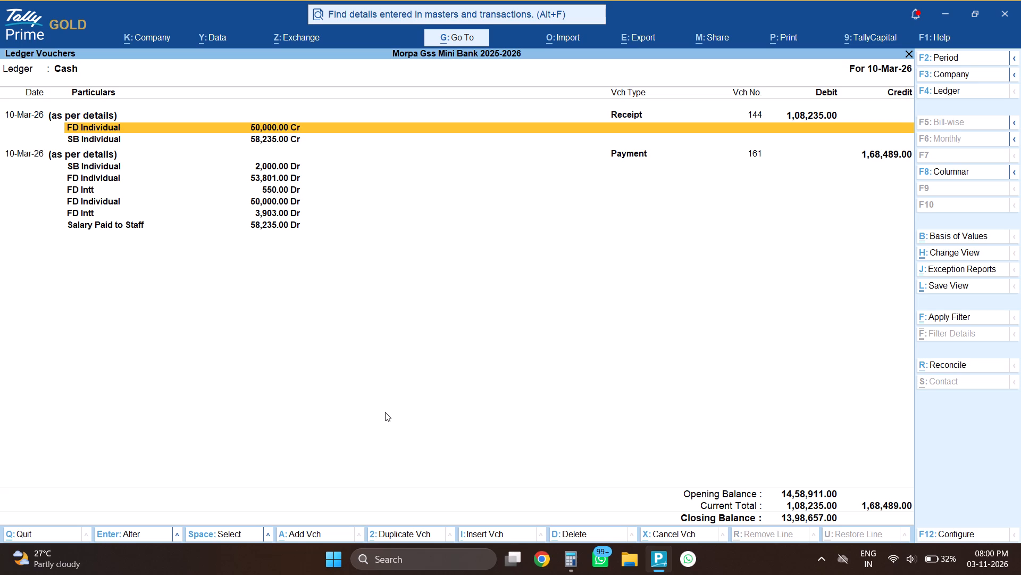
{"action": "key", "text": "Down"}
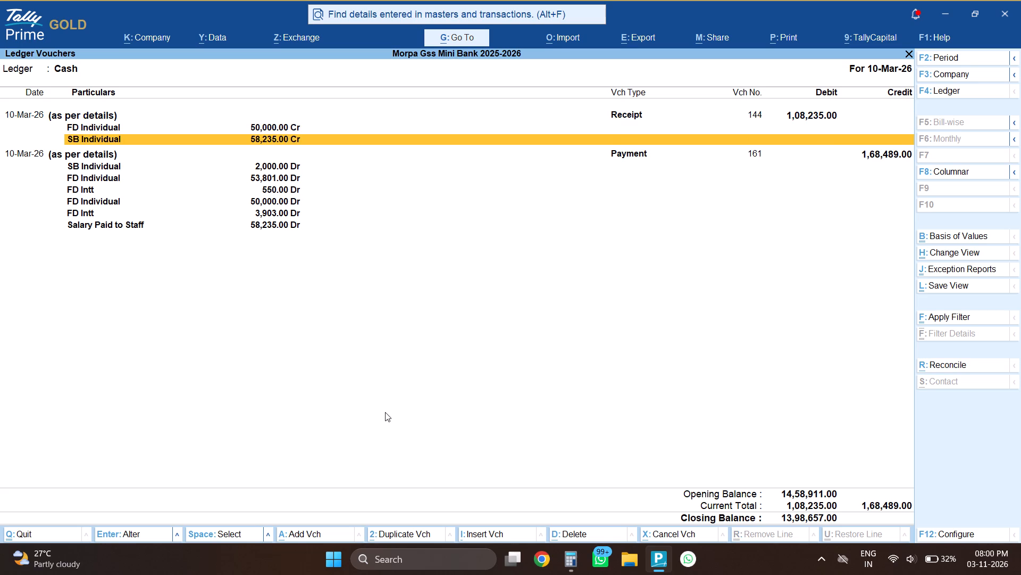
{"action": "key", "text": "Down"}
{"action": "key", "text": "Down"}
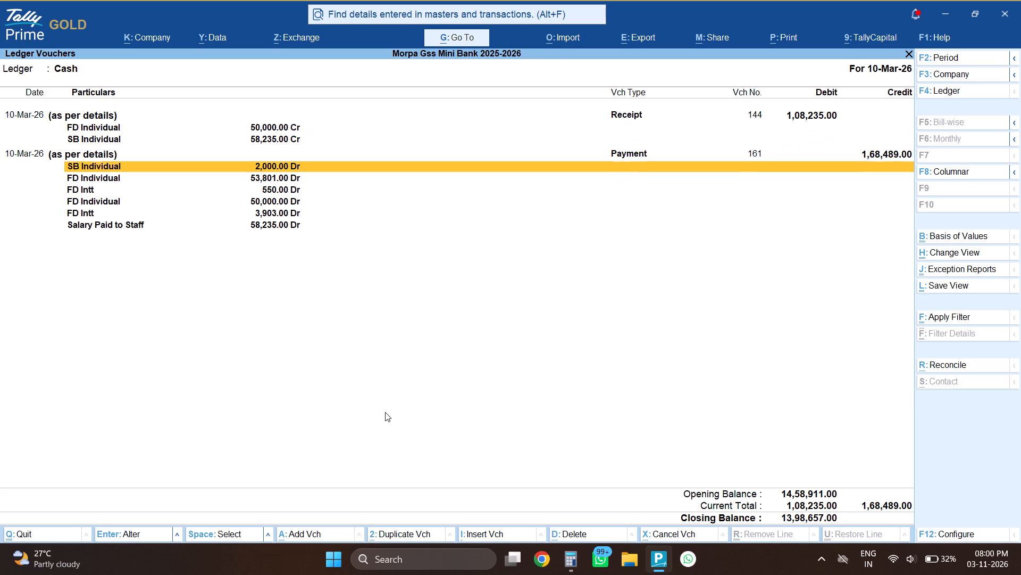
{"action": "key", "text": "Down"}
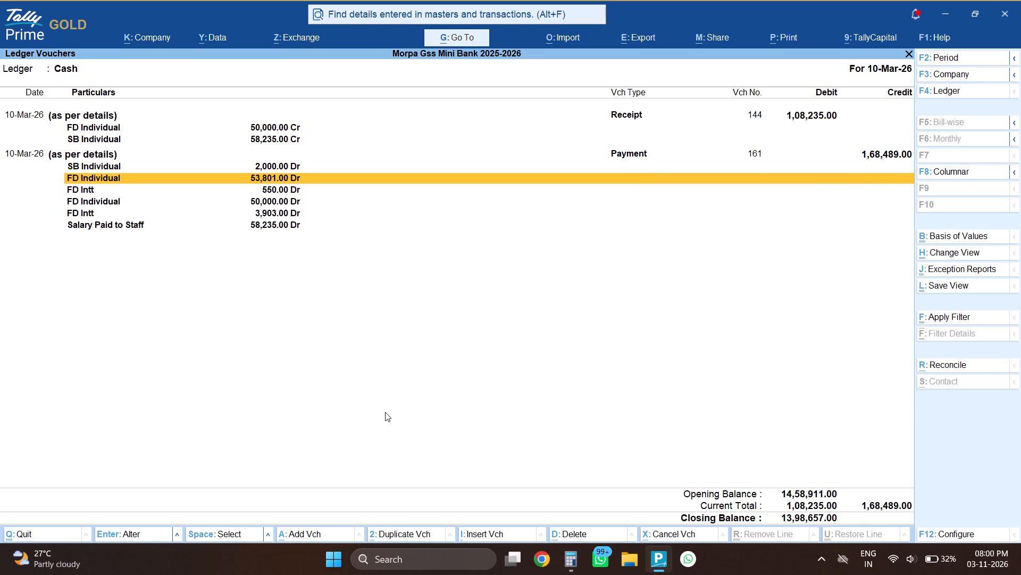
{"action": "key", "text": "Down"}
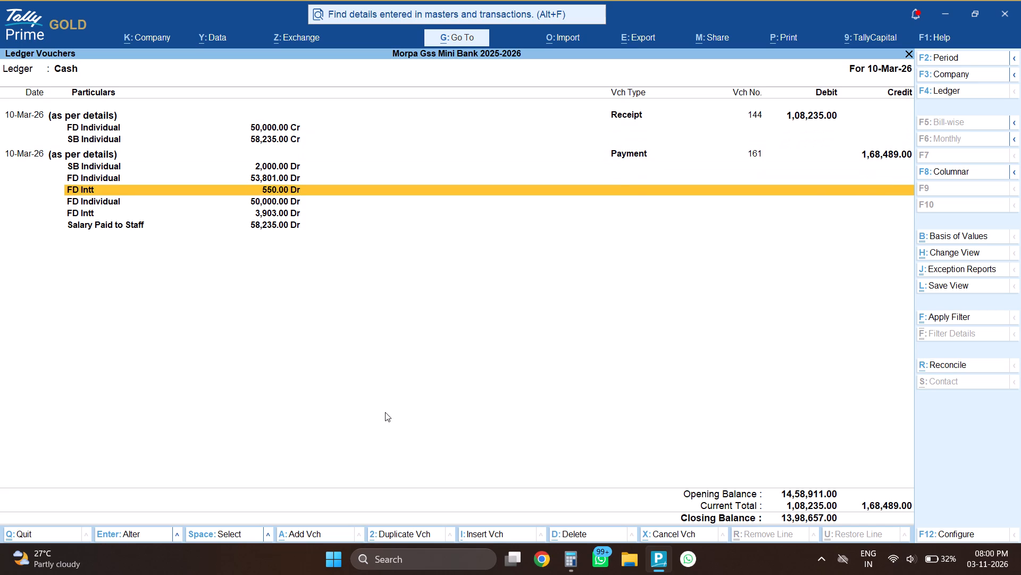
{"action": "key", "text": "Down"}
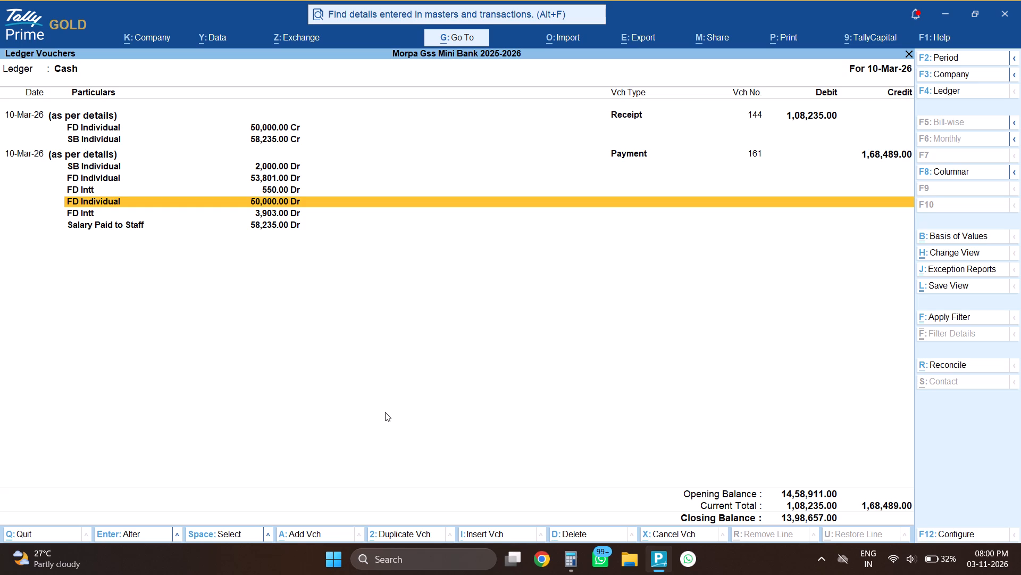
{"action": "key", "text": "Down"}
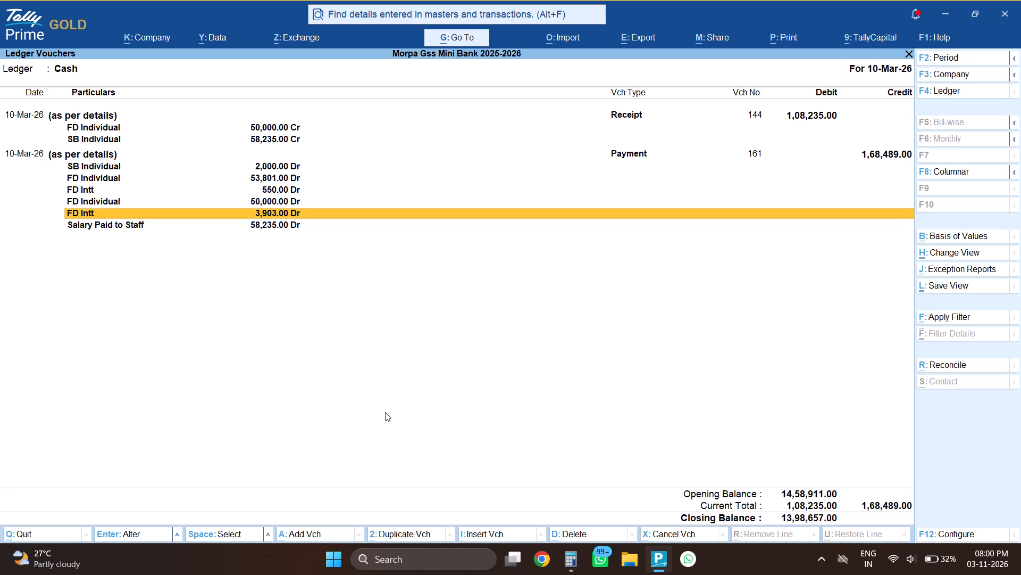
{"action": "key", "text": "Down"}
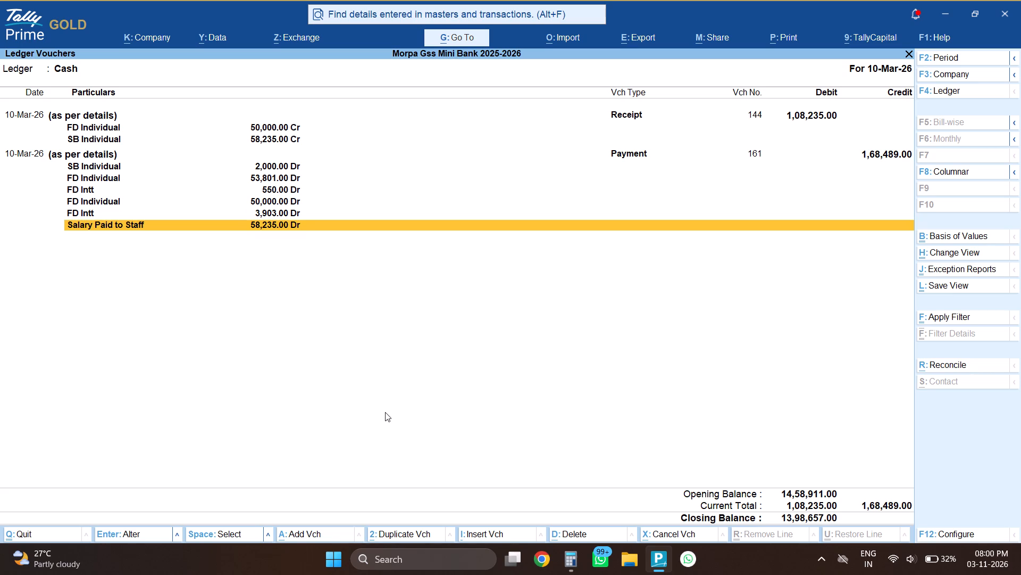
Review each line of receipt voucher 145 and payment voucher 162 in the Cash ledger for 11-Mar-26.
{"action": "key", "text": "plus"}
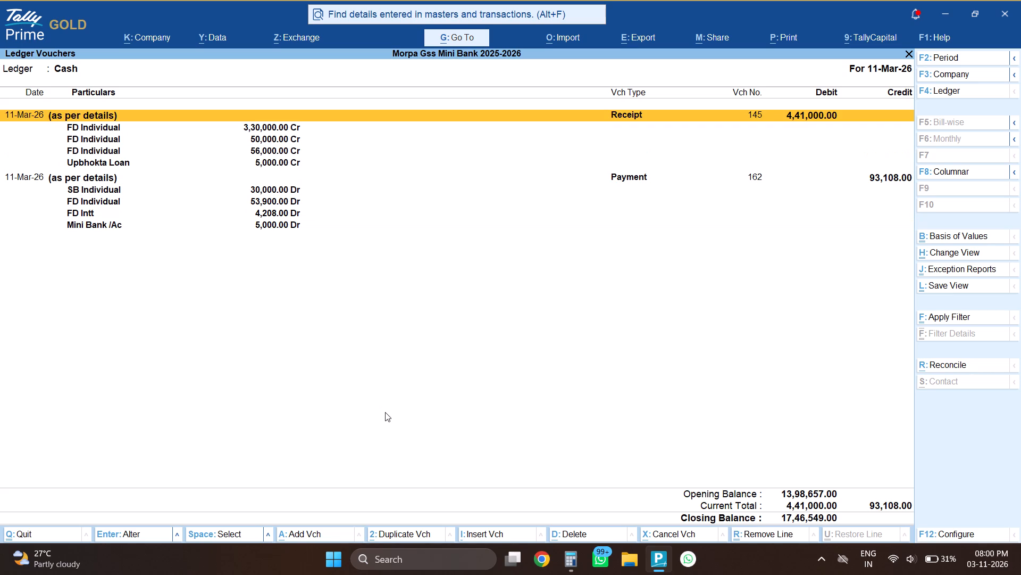
{"action": "key", "text": "Down"}
{"action": "key", "text": "Down"}
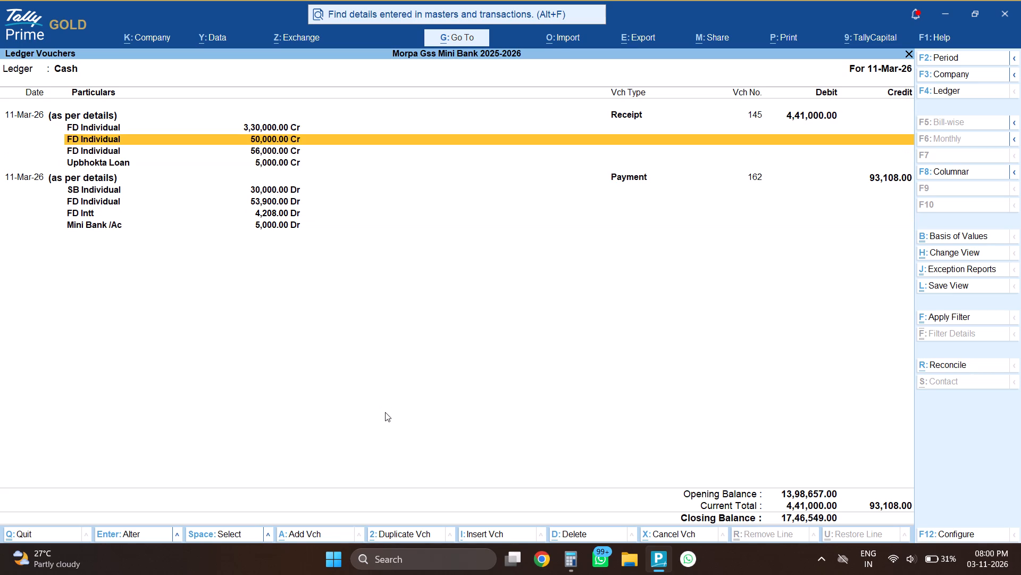
{"action": "key", "text": "Down"}
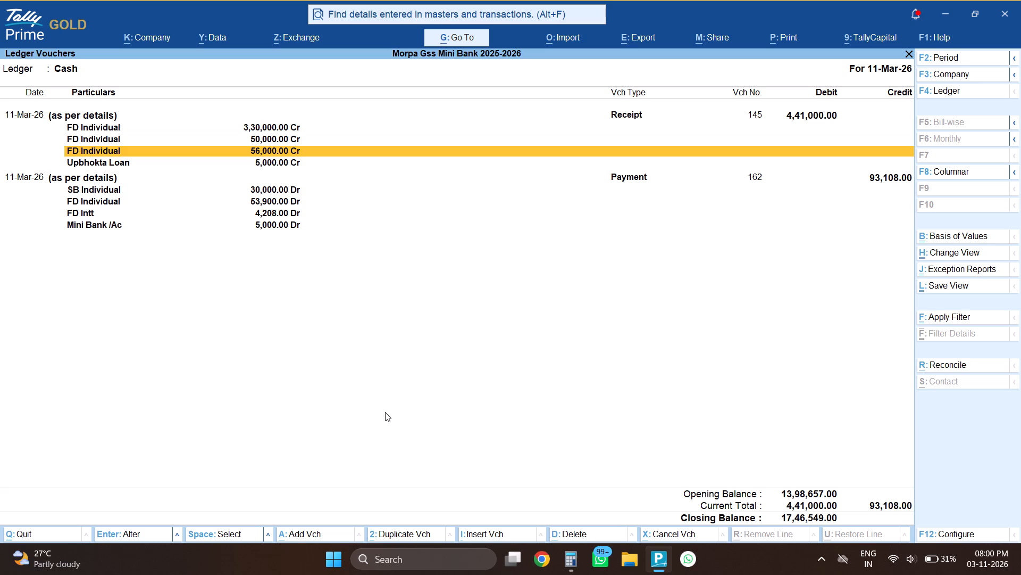
{"action": "key", "text": "Down"}
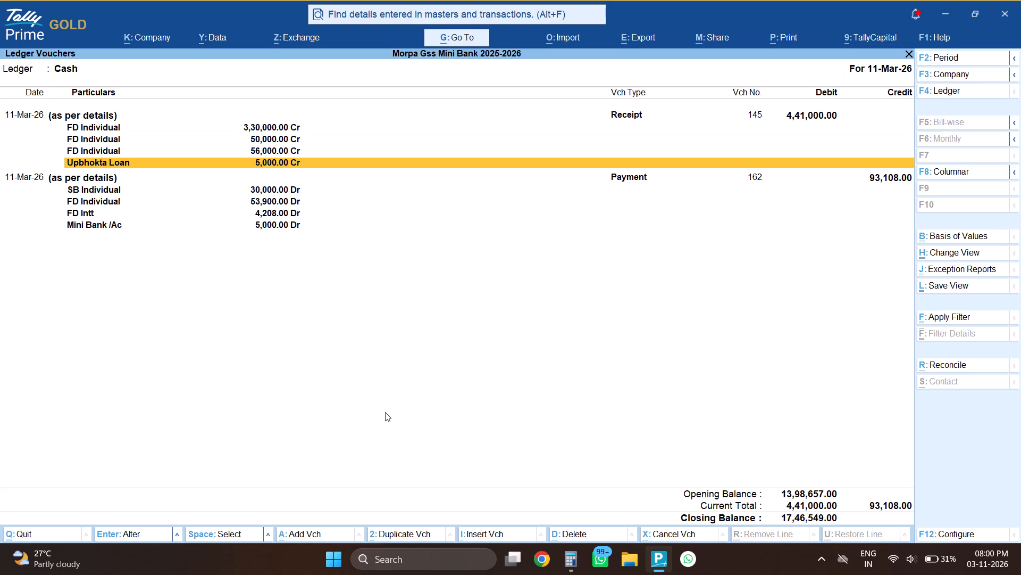
{"action": "key", "text": "Down"}
{"action": "key", "text": "Down"}
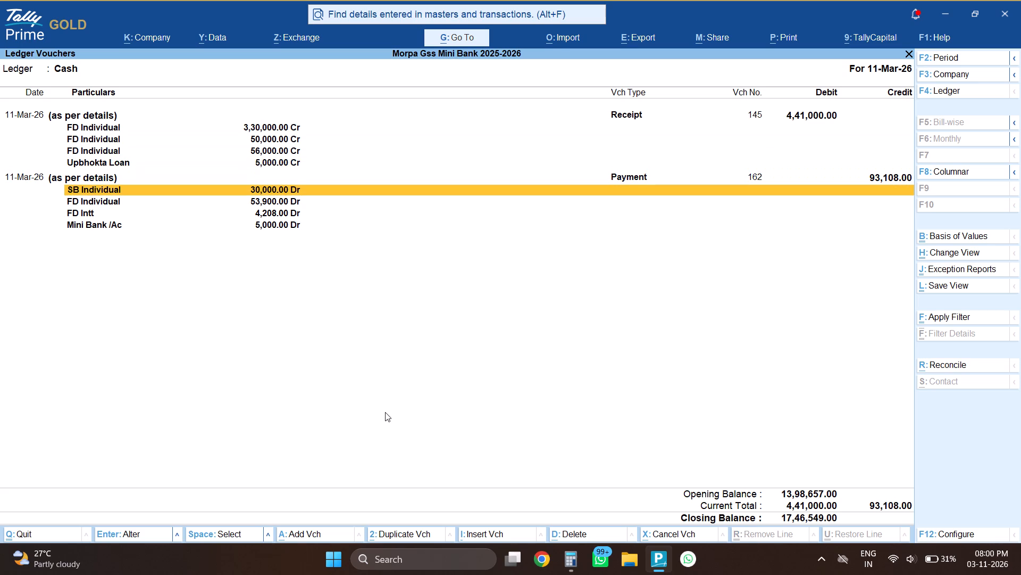
{"action": "key", "text": "Down"}
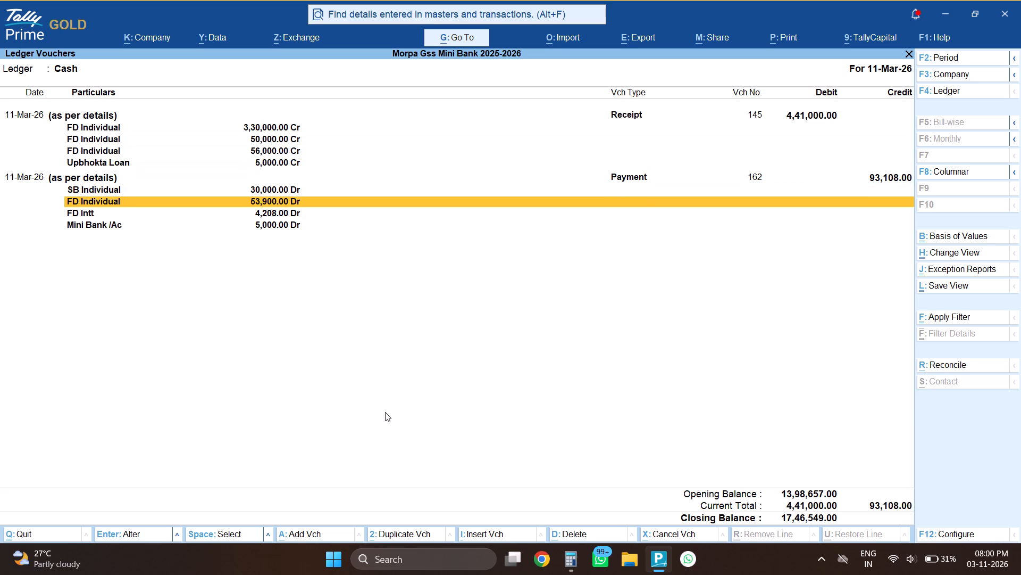
{"action": "key", "text": "Down"}
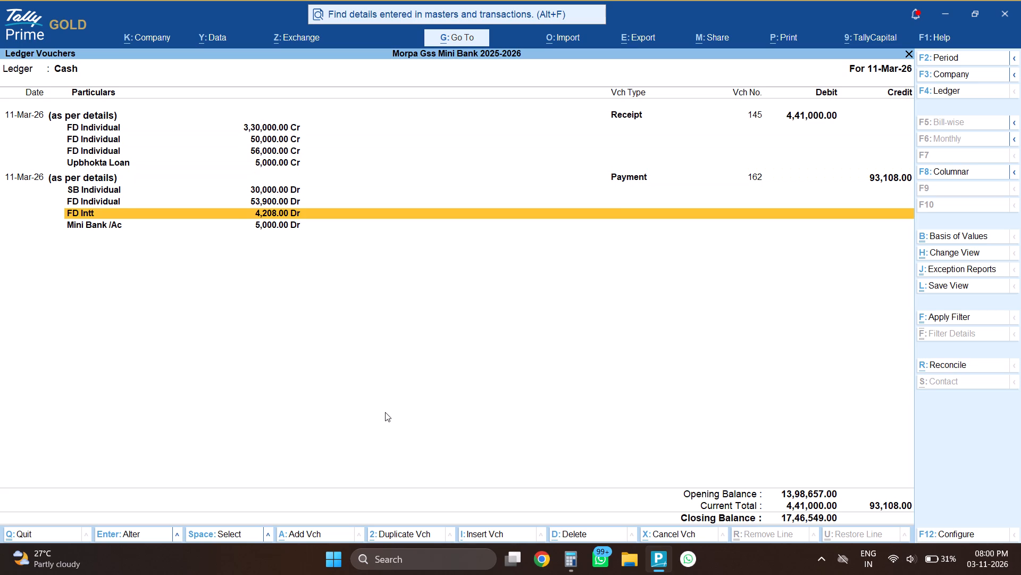
{"action": "key", "text": "Down"}
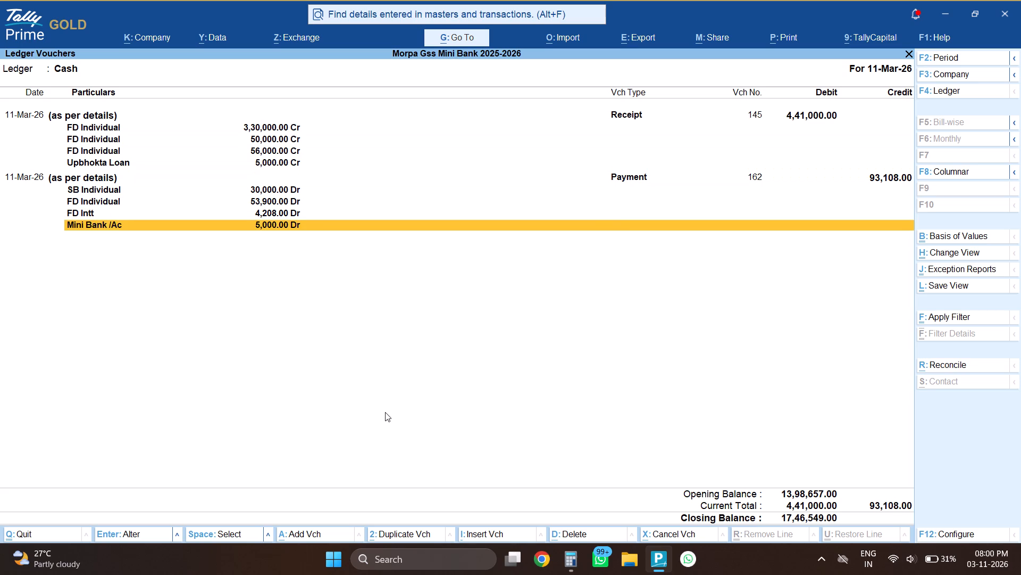
Examine the Cash ledger's receipt and payment vouchers day by day from 12-Mar-26 to 17-Mar-26, including the lines of payment vouchers 163 and 166.
{"action": "key", "text": "plus"}
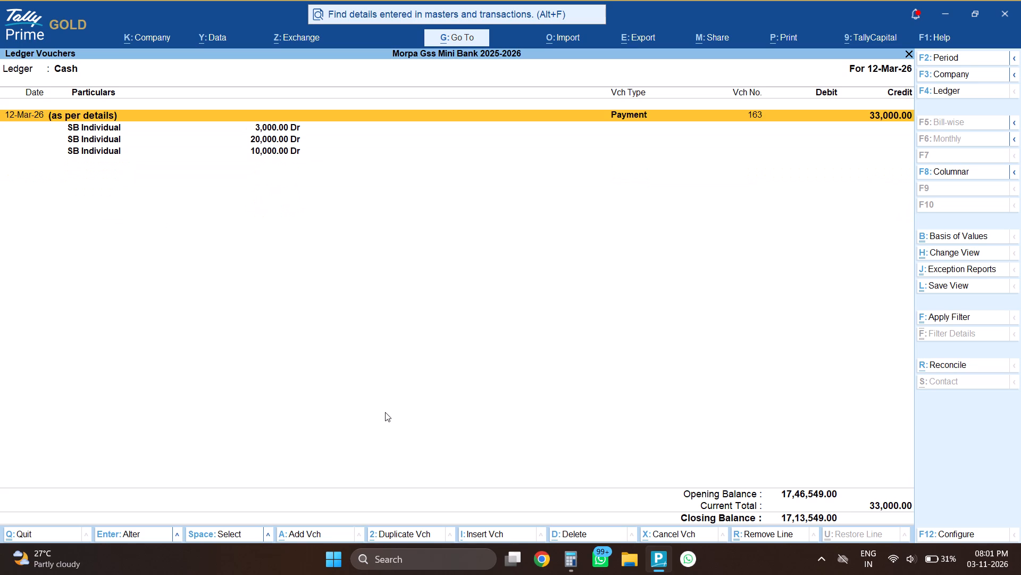
{"action": "key", "text": "Down"}
{"action": "key", "text": "Down"}
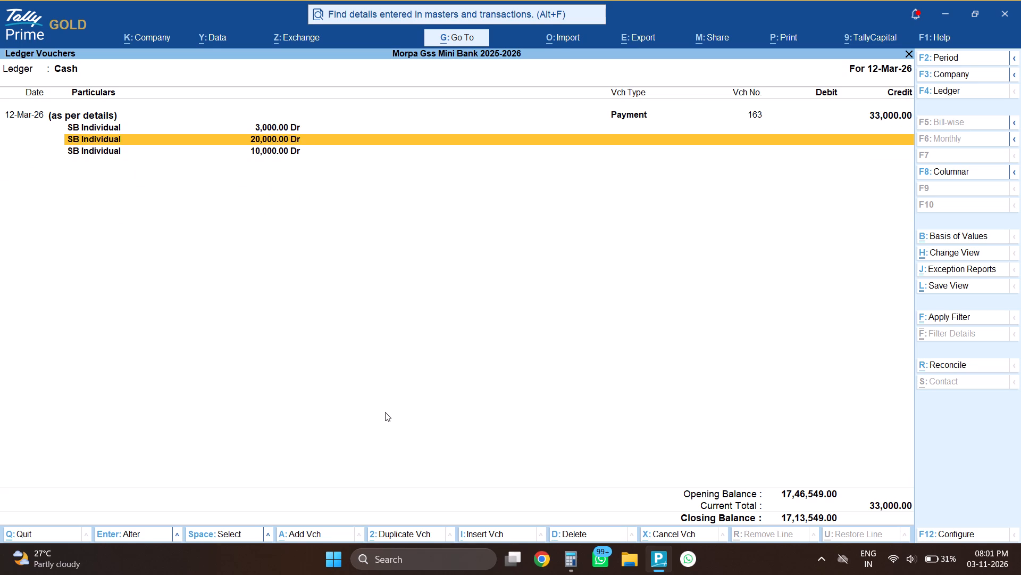
{"action": "key", "text": "plus"}
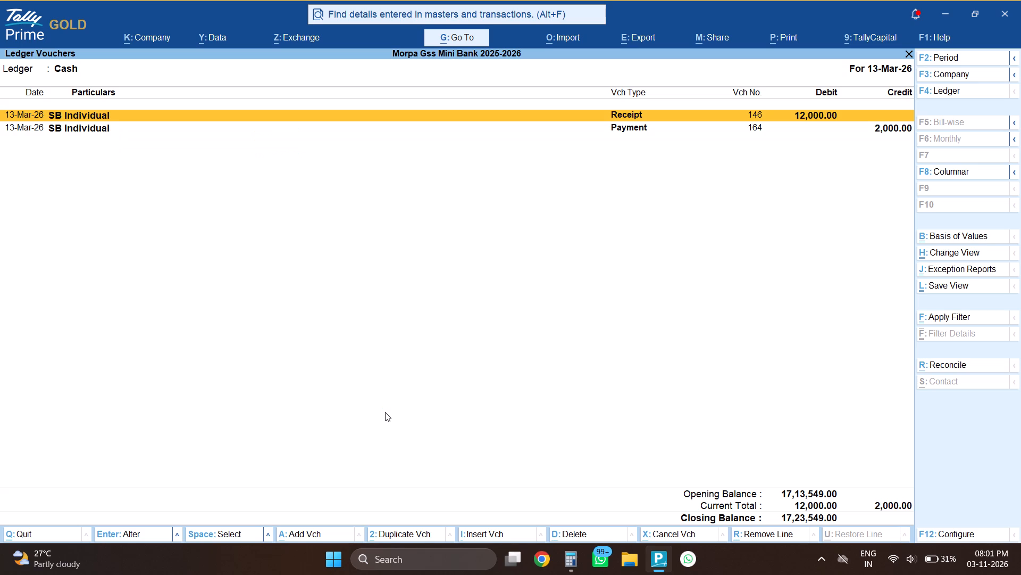
{"action": "key", "text": "Down"}
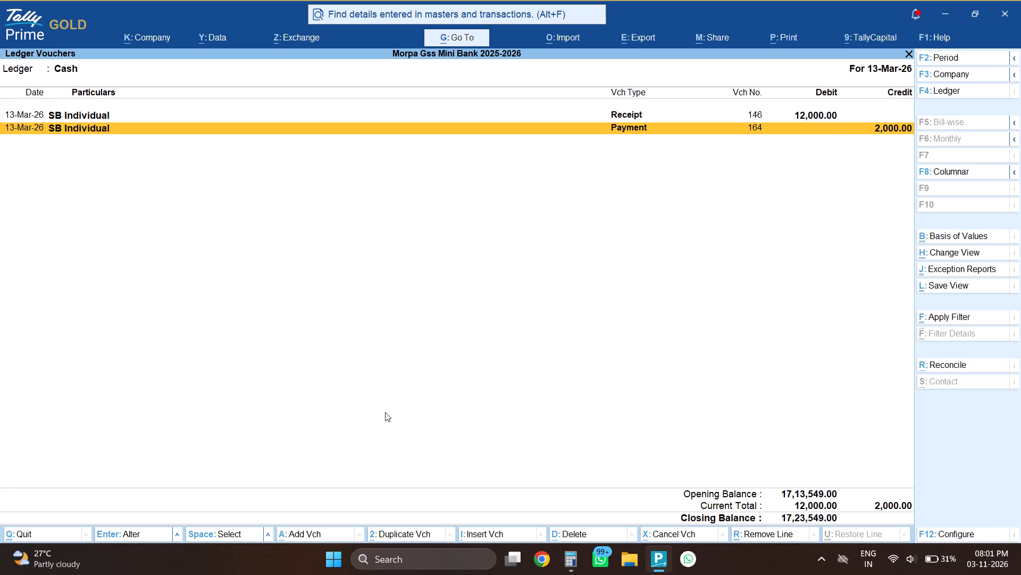
{"action": "type", "text": "+++"}
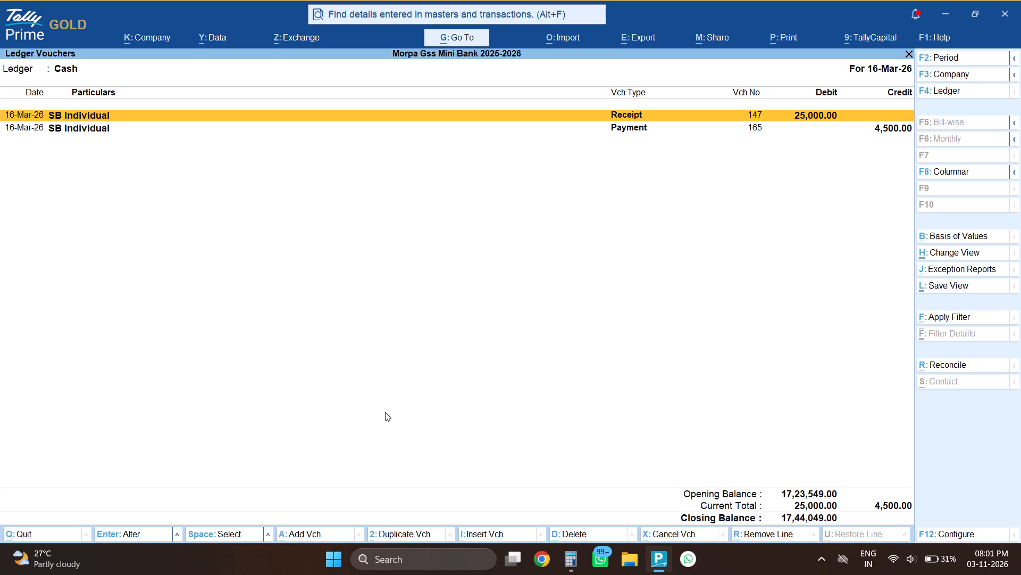
{"action": "key", "text": "plus"}
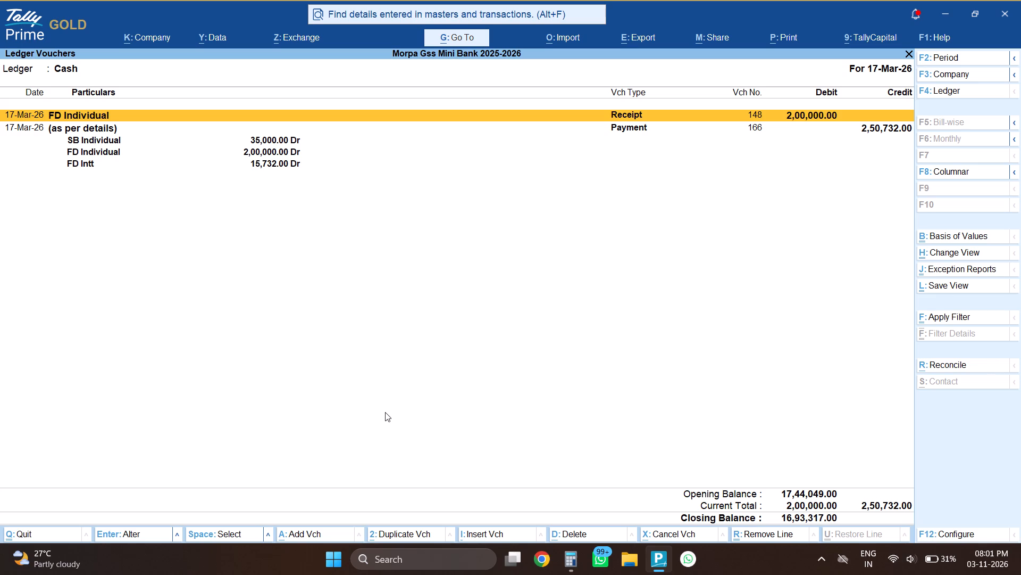
{"action": "key", "text": "Down"}
{"action": "key", "text": "Down"}
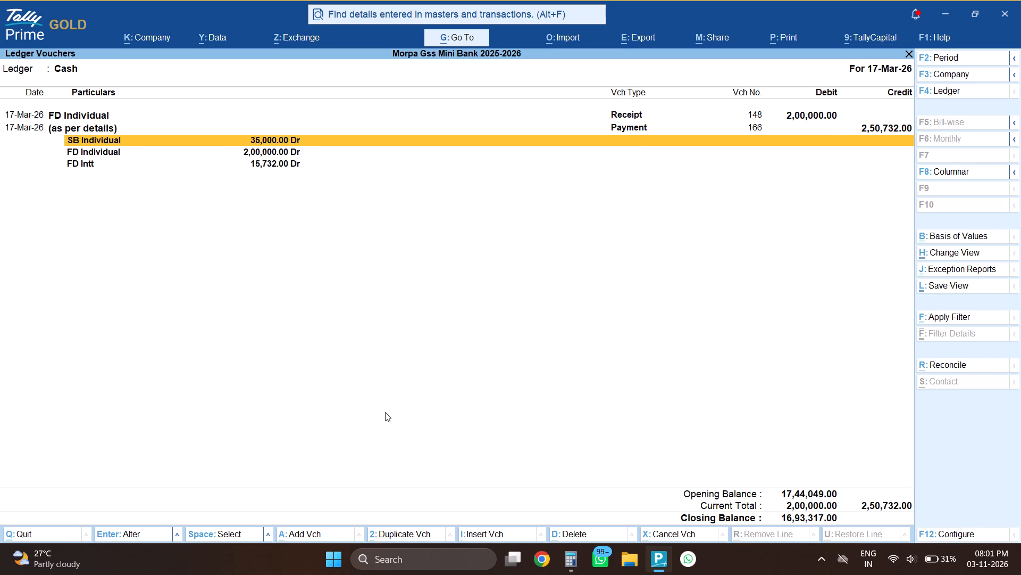
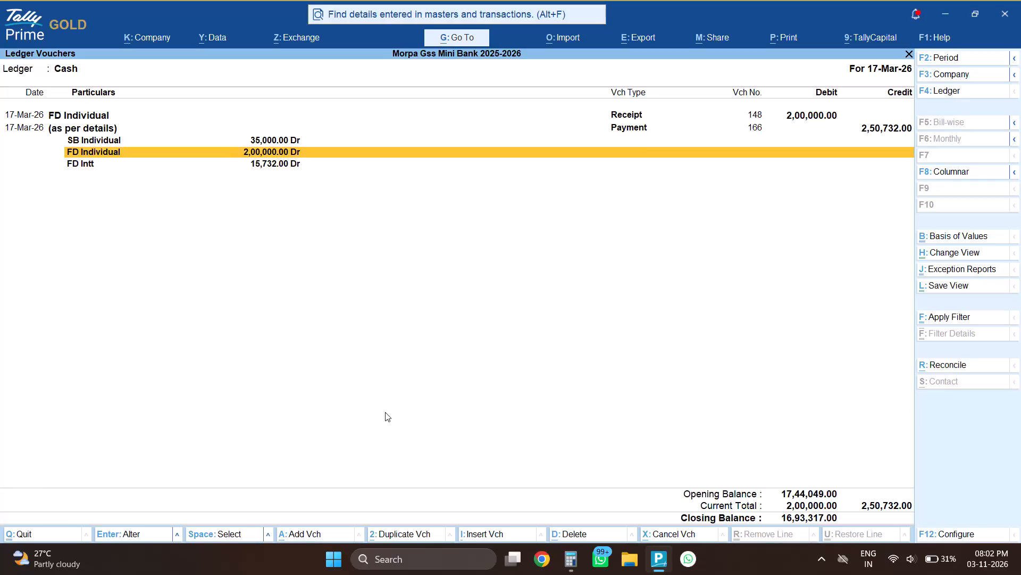
Review the Cash ledger vouchers day by day from 17-Mar-26 to 19-Mar-26, including payment vouchers 166, 167 and 168.
{"action": "key", "text": "Up"}
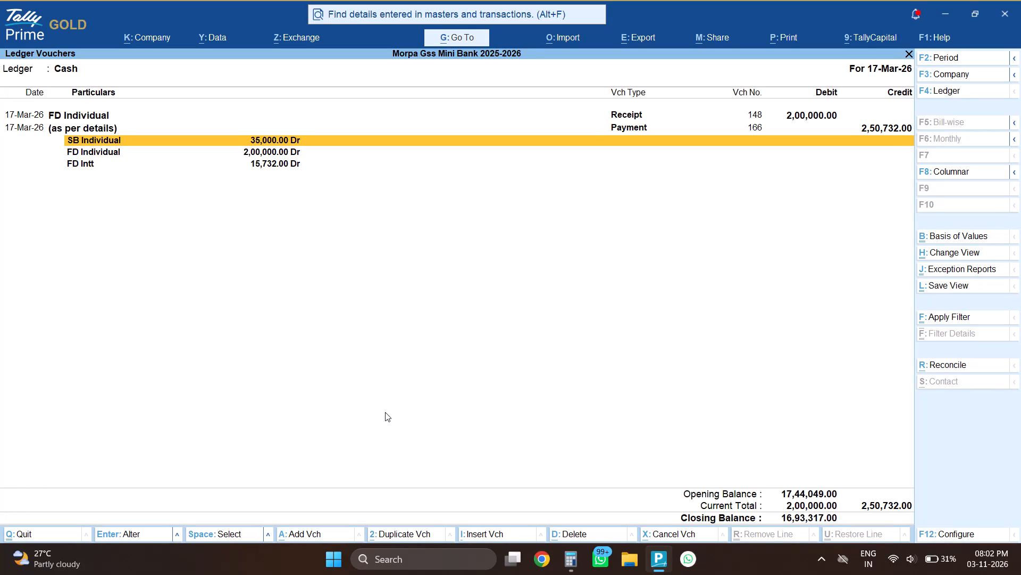
{"action": "key", "text": "plus"}
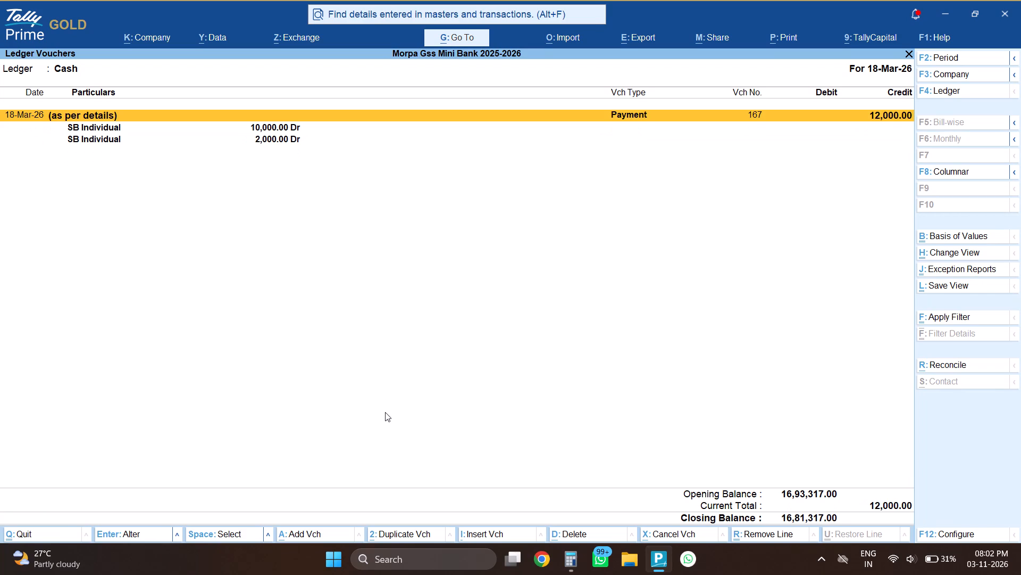
{"action": "key", "text": "plus"}
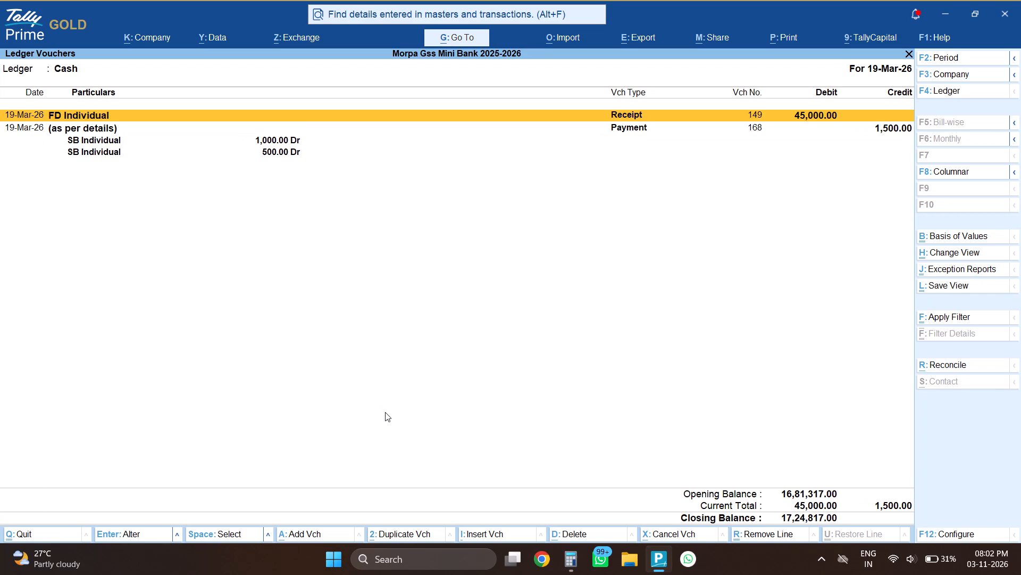
{"action": "key", "text": "Down"}
{"action": "key", "text": "Down"}
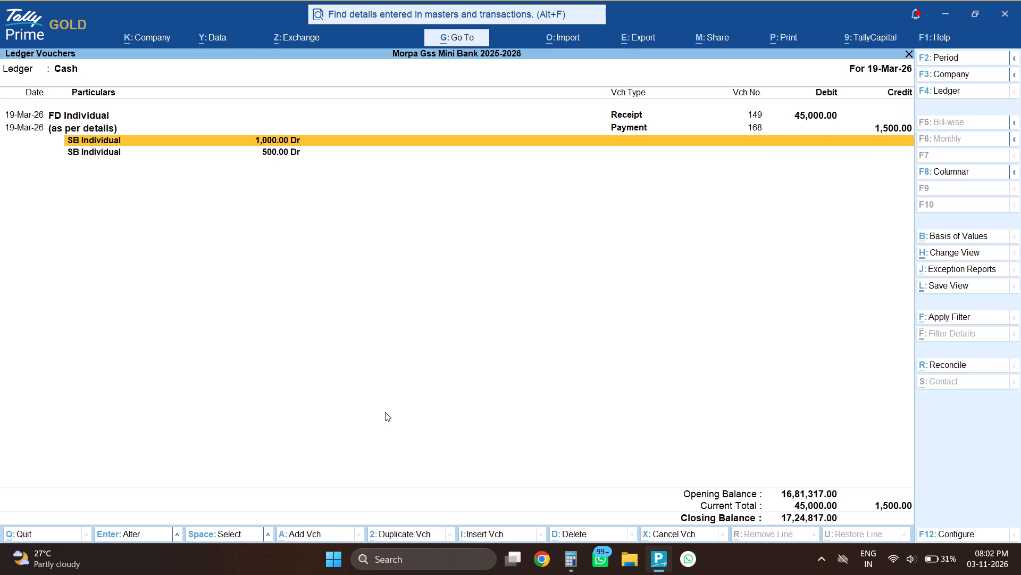
Review each line of receipt voucher 150 and payment voucher 169 in the Cash ledger for 21-Mar-26.
{"action": "type", "text": "++"}
{"action": "key", "text": "Down"}
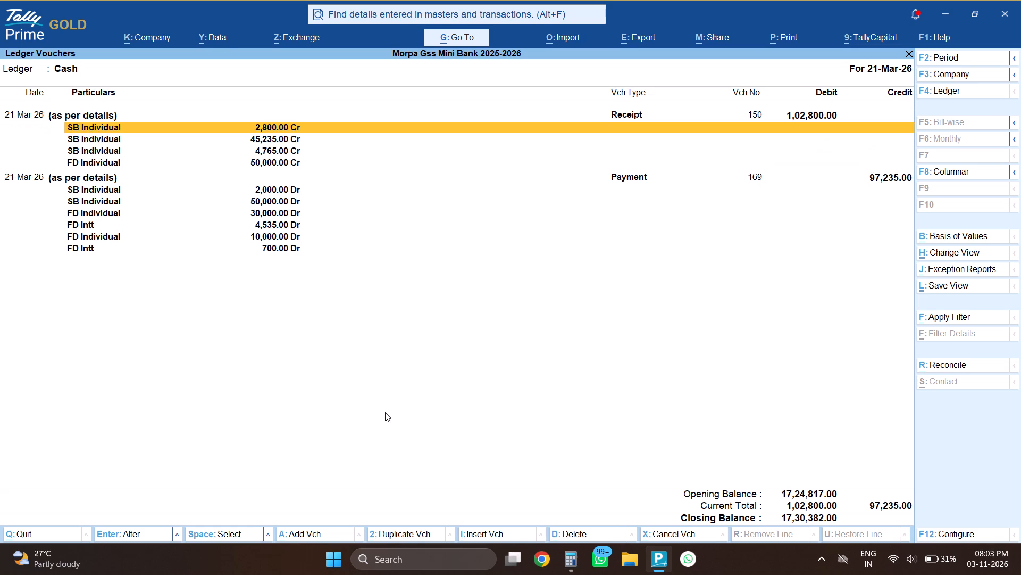
{"action": "key", "text": "Down"}
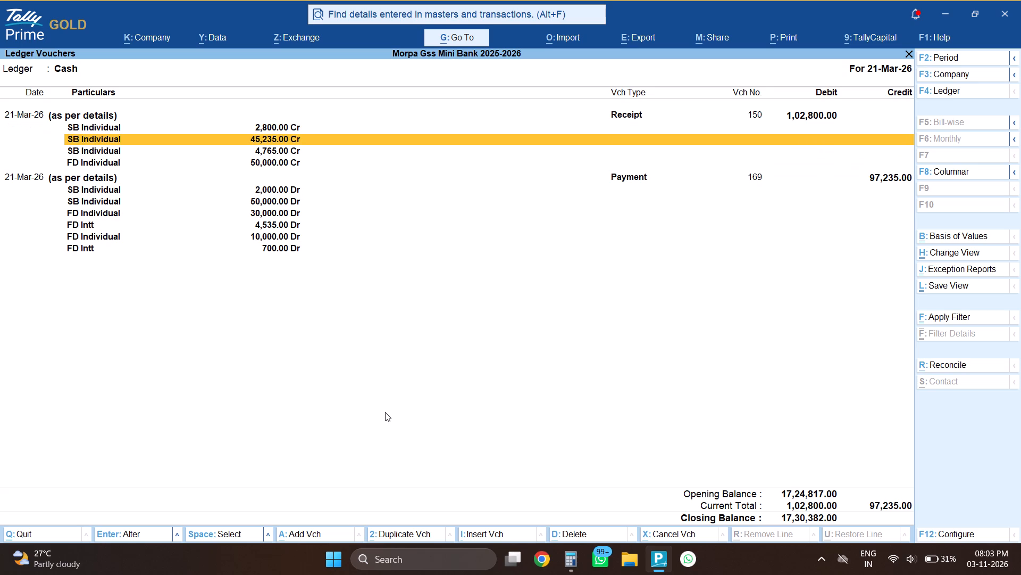
{"action": "key", "text": "Down"}
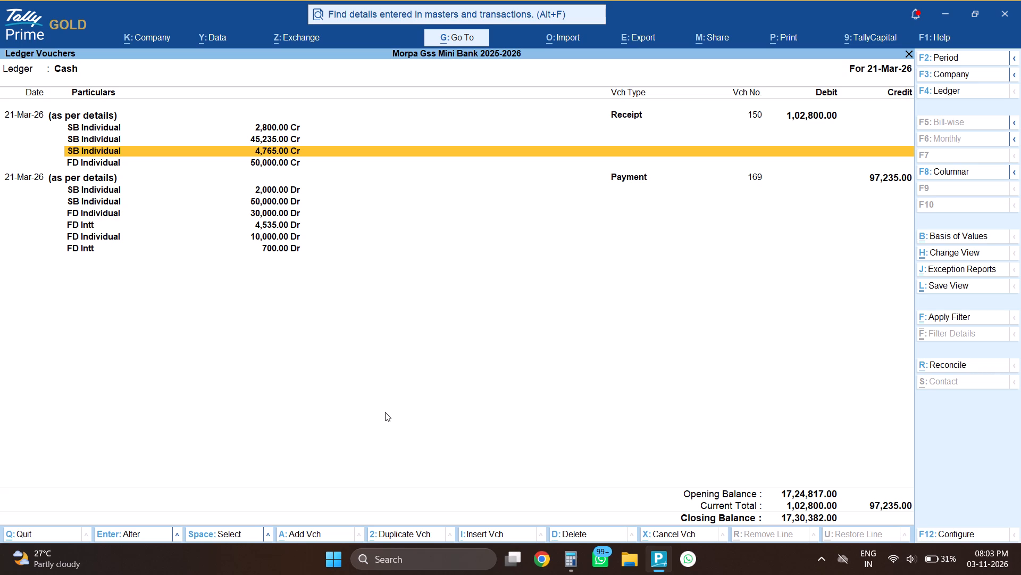
{"action": "key", "text": "Down"}
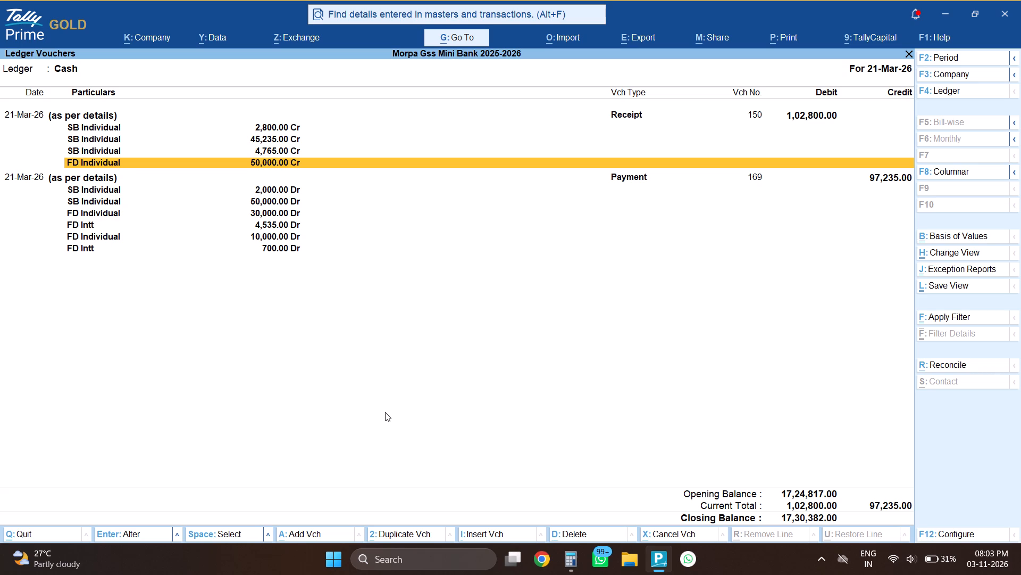
{"action": "key", "text": "Down"}
{"action": "key", "text": "Down"}
{"action": "key", "text": "Down"}
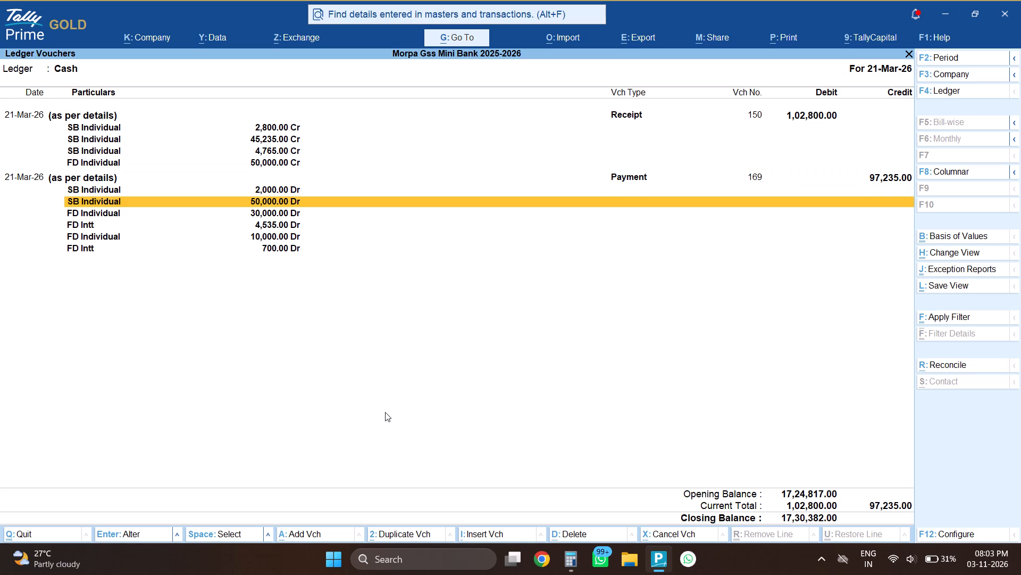
{"action": "key", "text": "Down"}
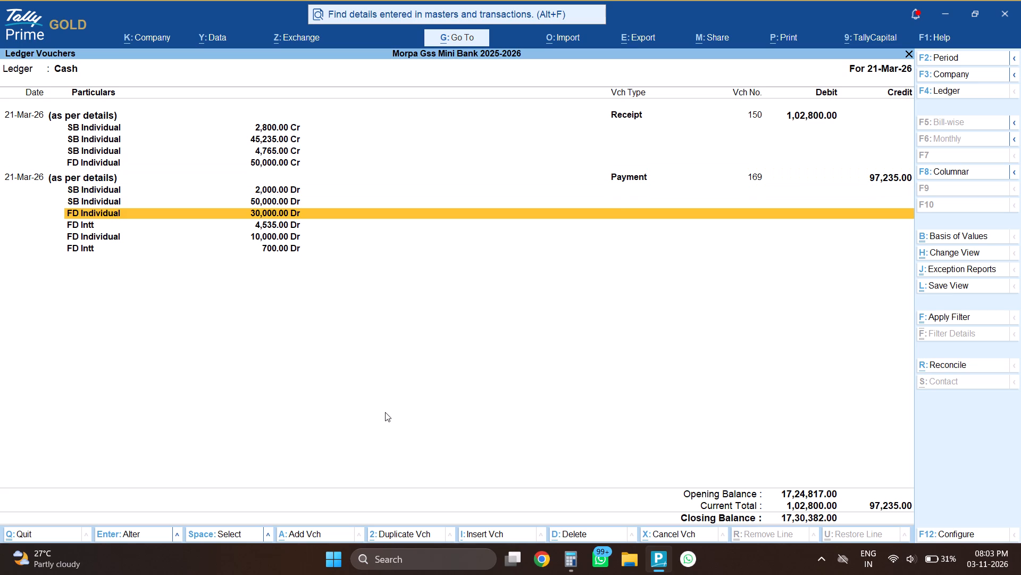
{"action": "key", "text": "Down"}
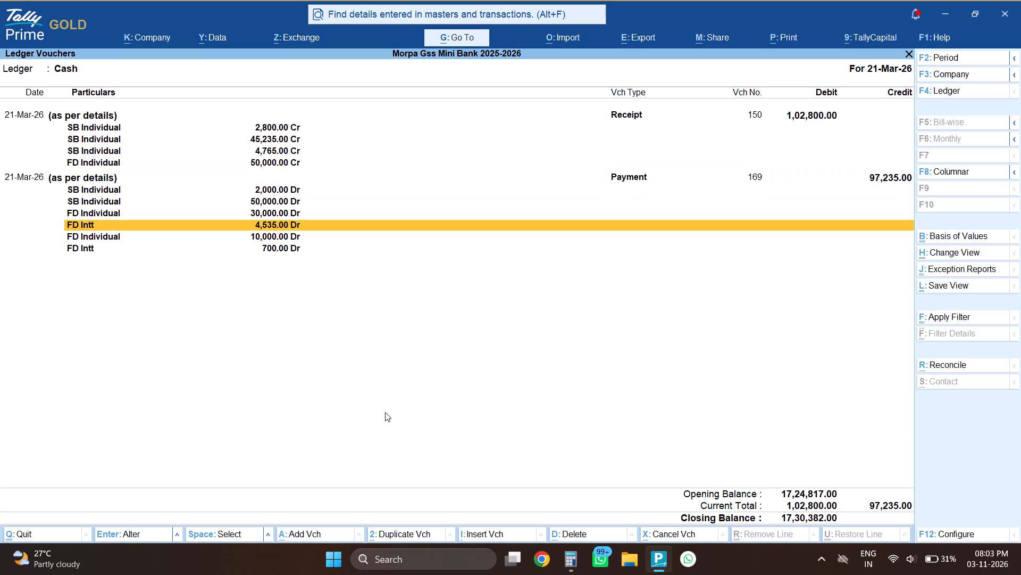
{"action": "key", "text": "Down"}
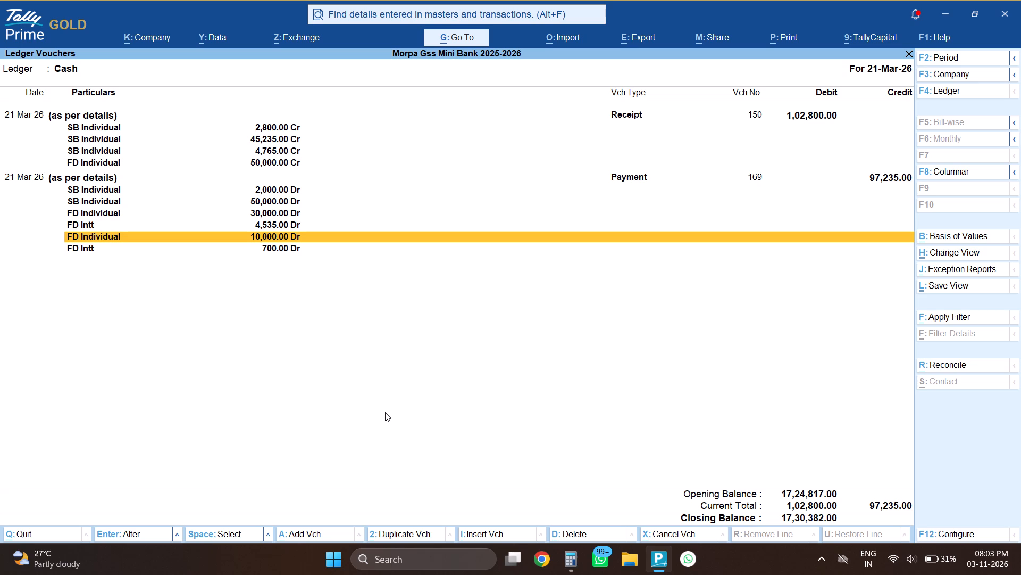
Review the lines of payment voucher 170 for 23-Mar-26 and receipt voucher 151 for 24-Mar-26 in the Cash ledger.
{"action": "type", "text": "++"}
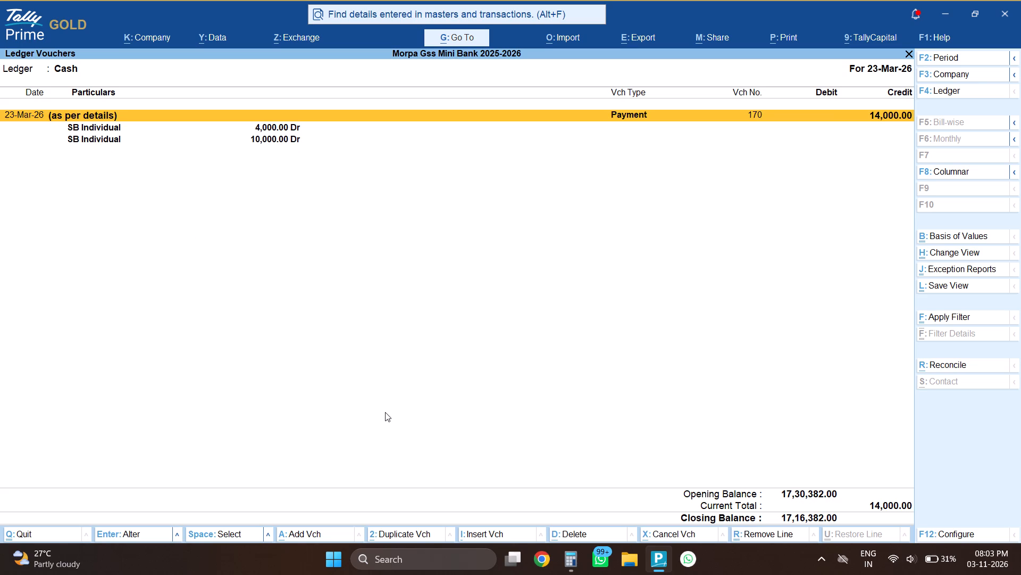
{"action": "key", "text": "Down"}
{"action": "key", "text": "Down"}
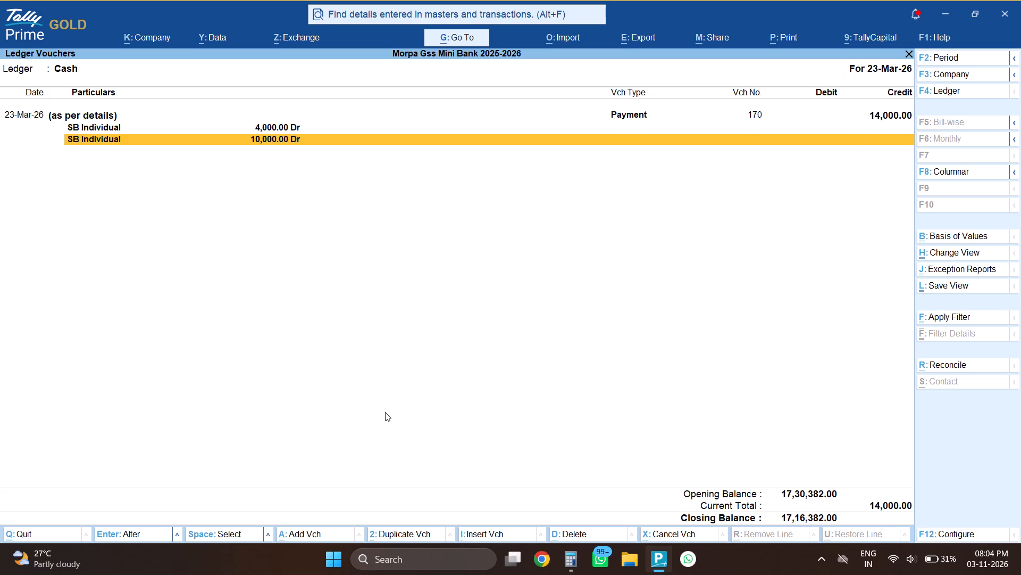
{"action": "key", "text": "plus"}
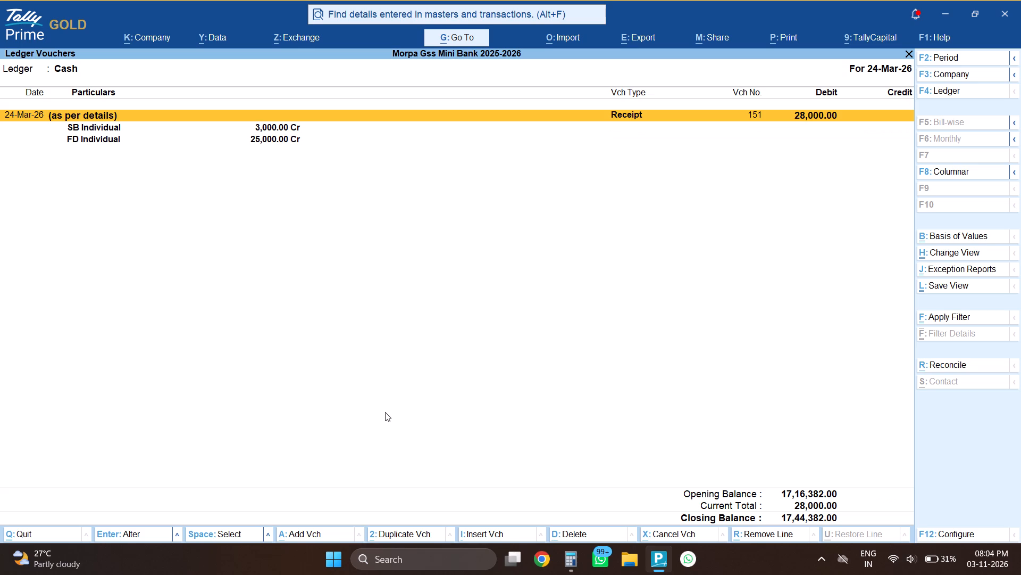
{"action": "key", "text": "Down"}
{"action": "key", "text": "Down"}
{"action": "key", "text": "Down"}
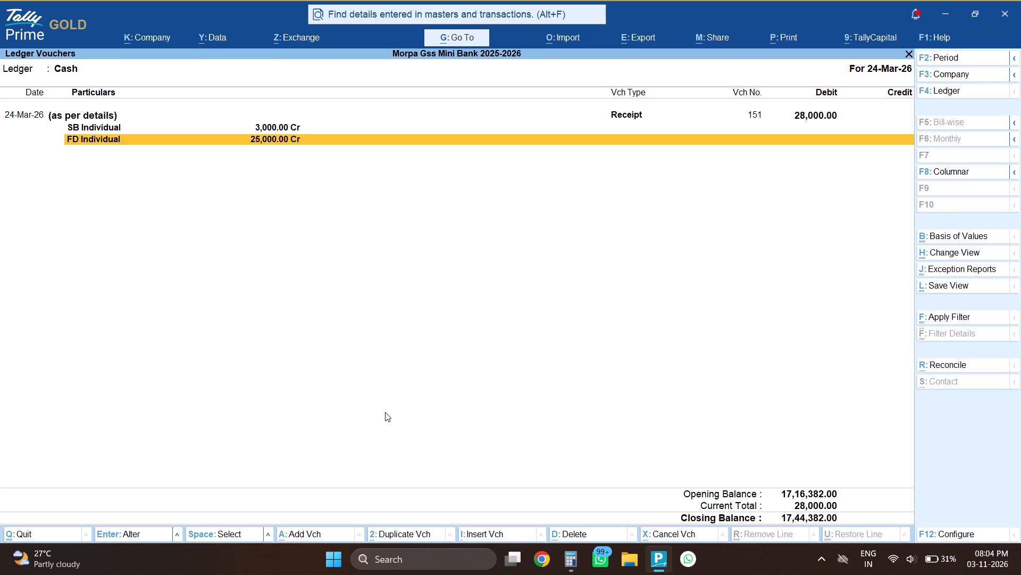
Review receipt voucher 152 and each line of payment voucher 171 in the Cash ledger for 25-Mar-26.
{"action": "key", "text": "plus"}
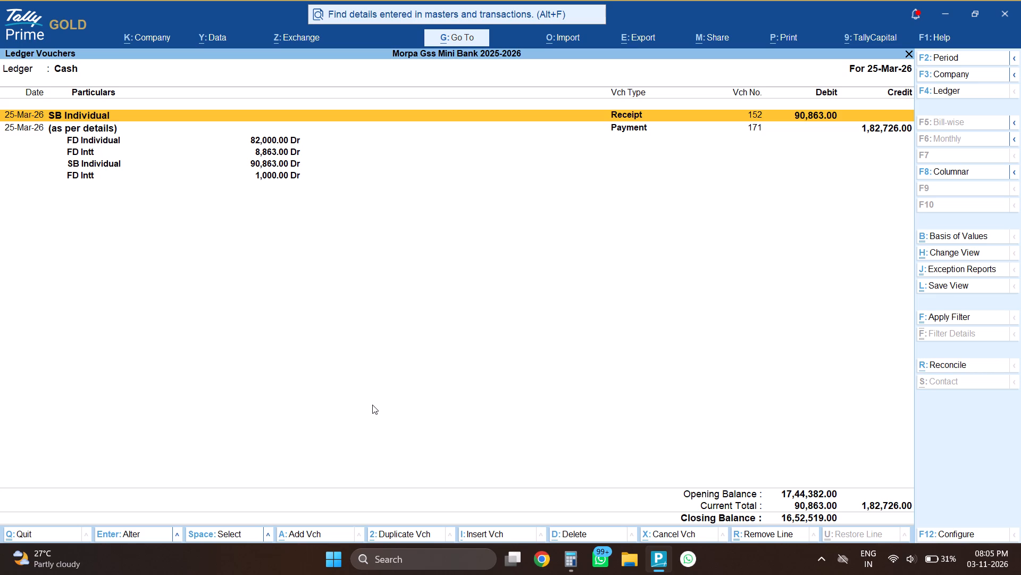
{"action": "key", "text": "Down"}
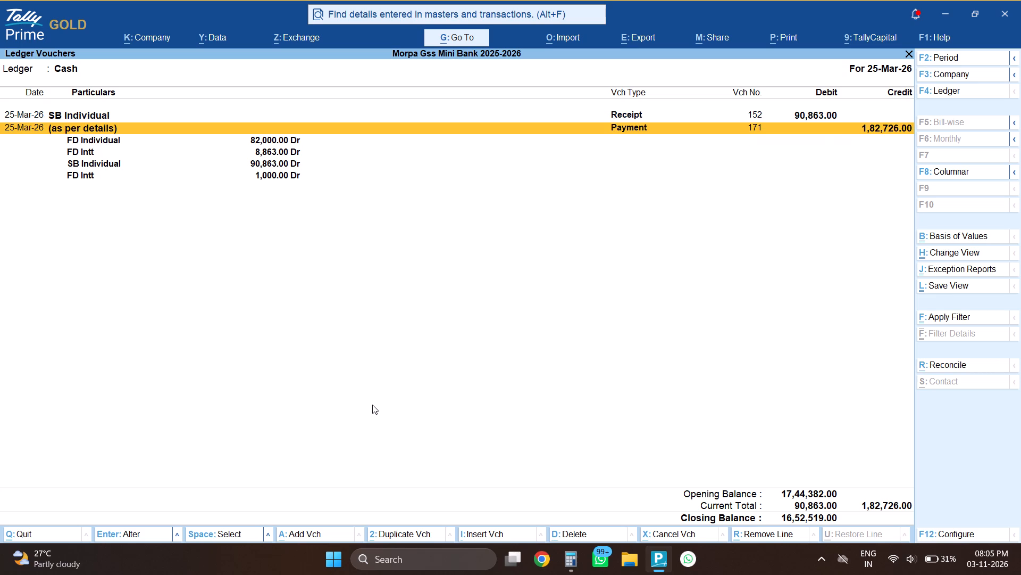
{"action": "key", "text": "Down"}
{"action": "key", "text": "Down"}
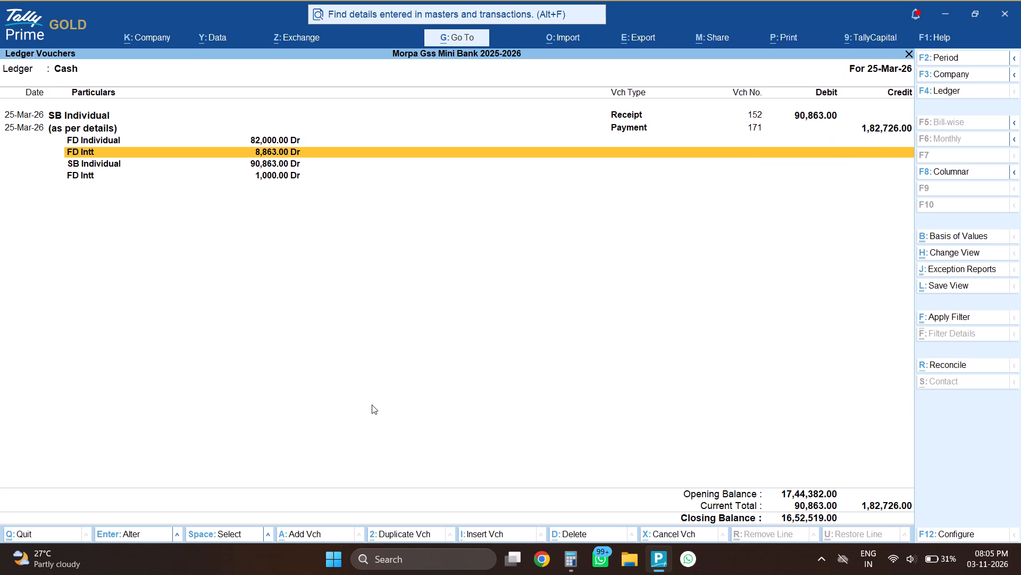
{"action": "key", "text": "Down"}
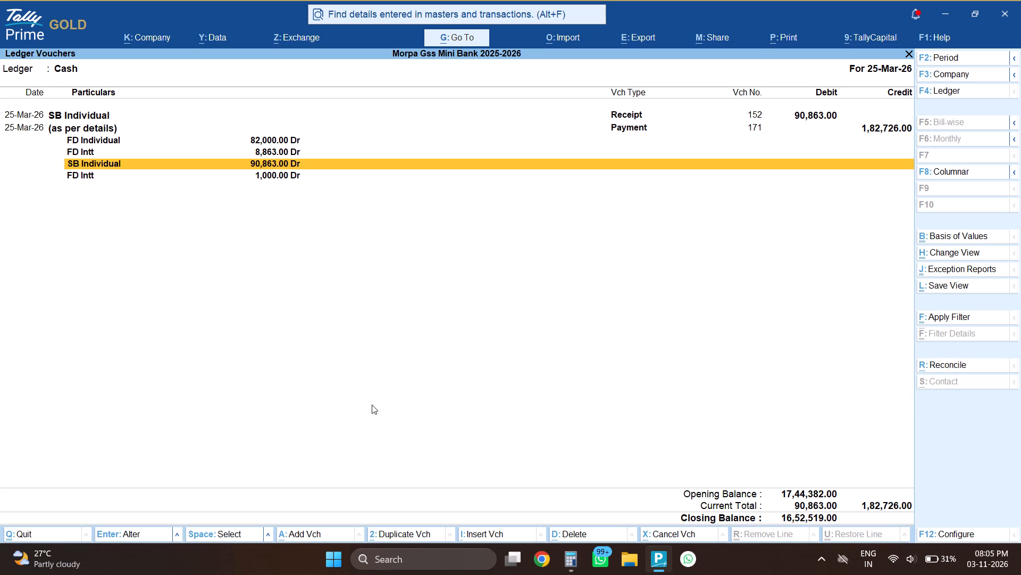
{"action": "key", "text": "Down"}
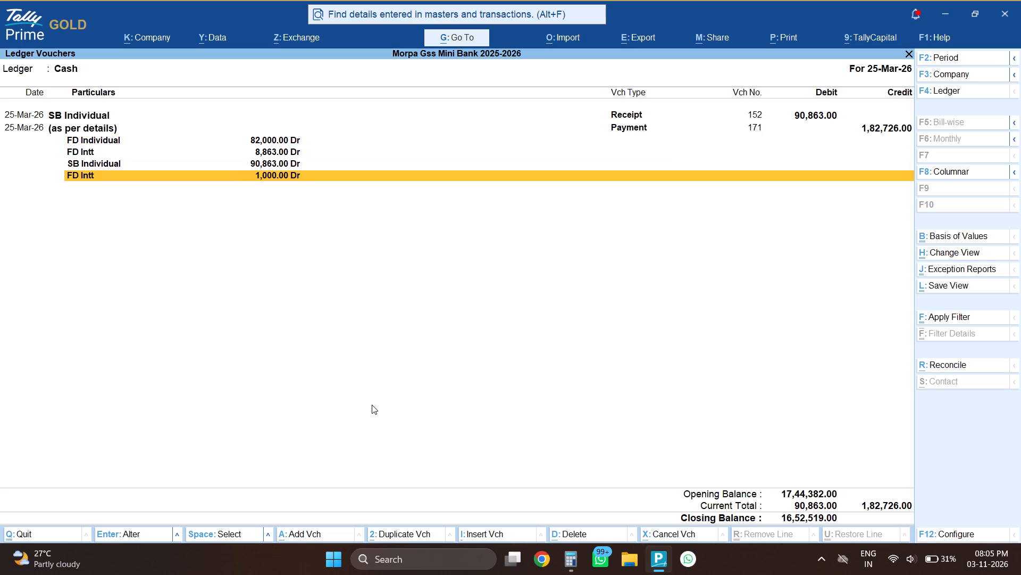
Examine the Cash ledger from 28-Mar-26 to 31-Mar-26, including each line of receipt voucher 154 and payment voucher 172.
{"action": "type", "text": "+++"}
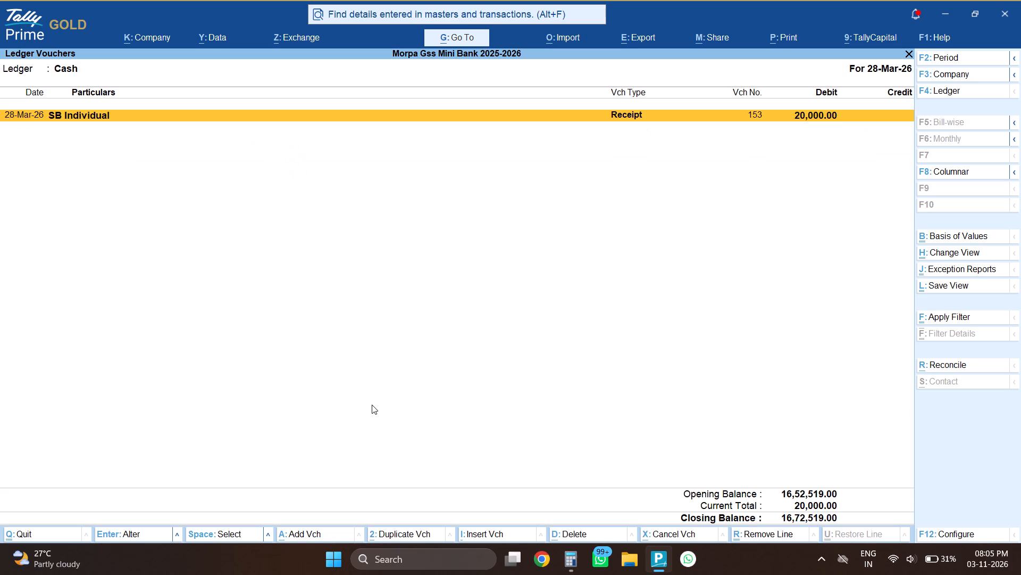
{"action": "type", "text": "++"}
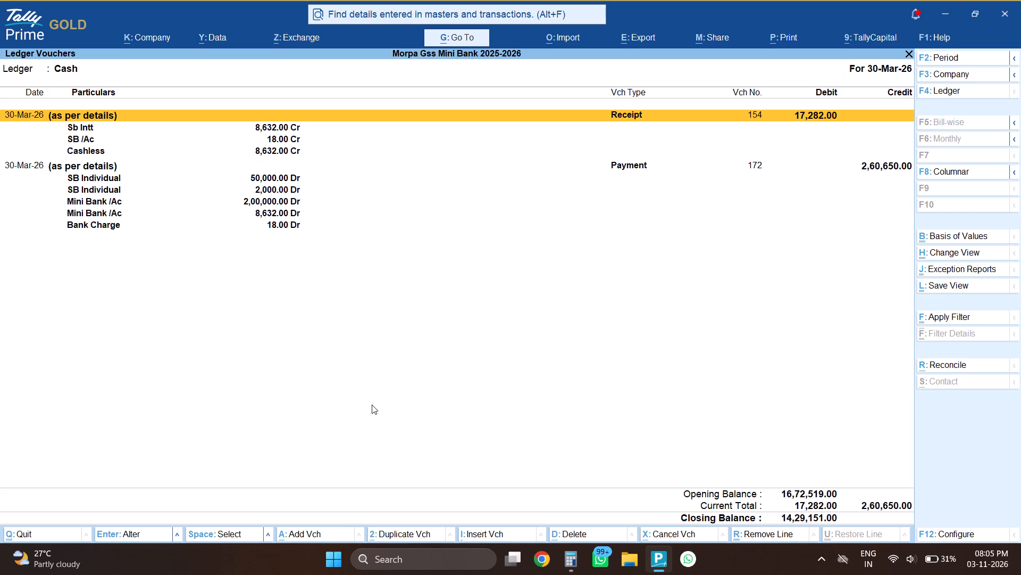
{"action": "key", "text": "Down"}
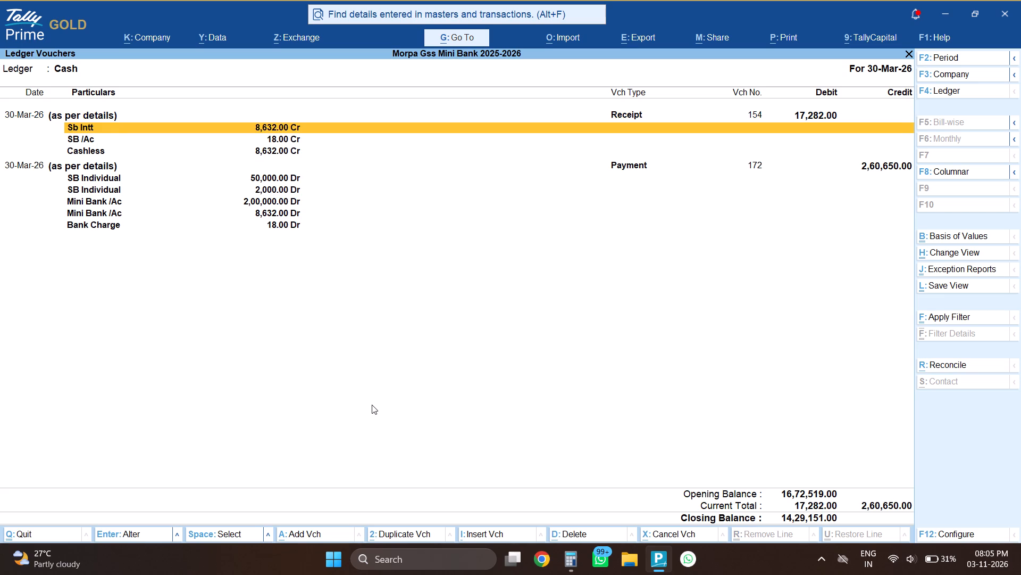
{"action": "key", "text": "Down"}
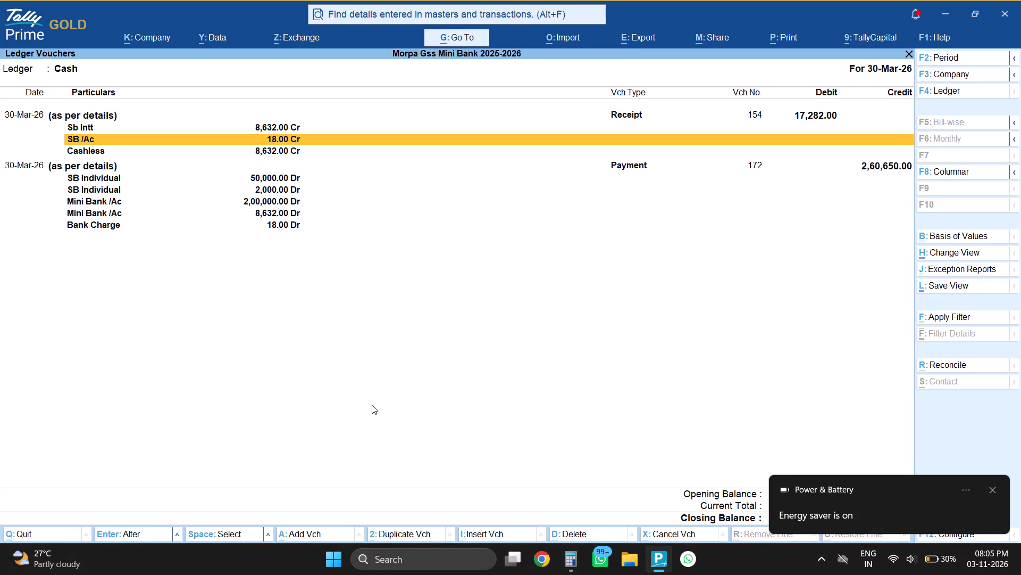
{"action": "key", "text": "Down"}
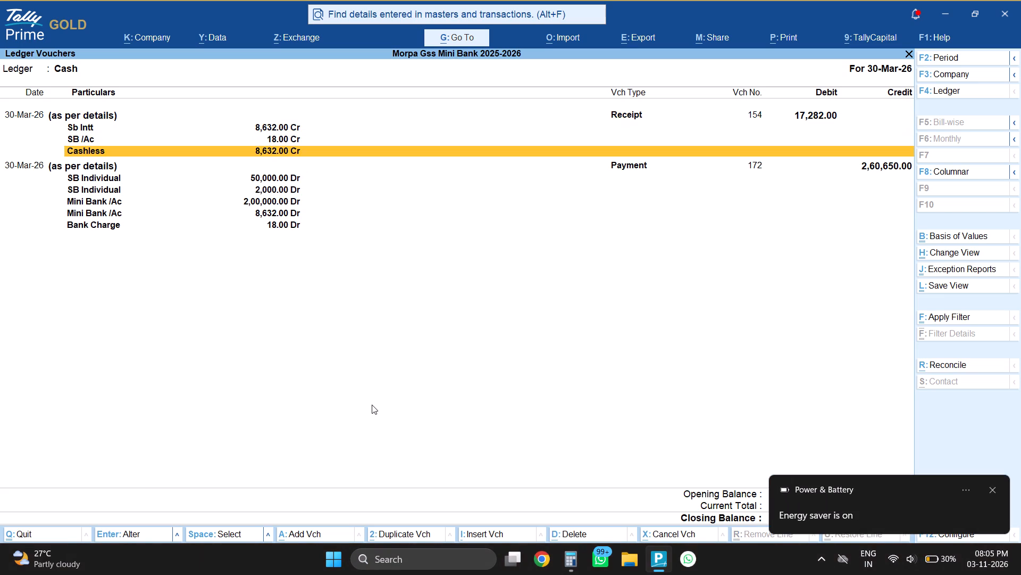
{"action": "key", "text": "Down"}
{"action": "key", "text": "Down"}
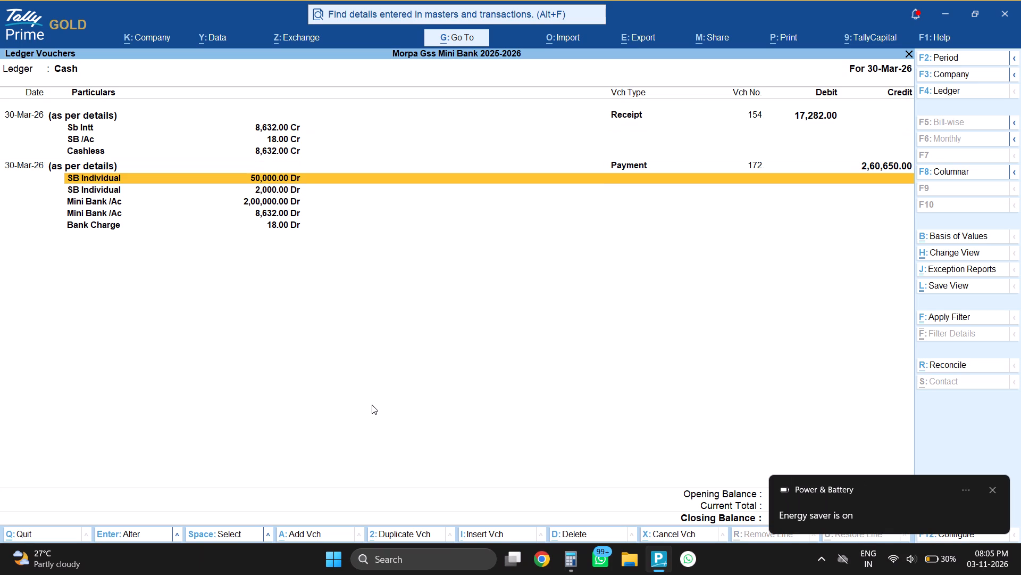
{"action": "key", "text": "Down"}
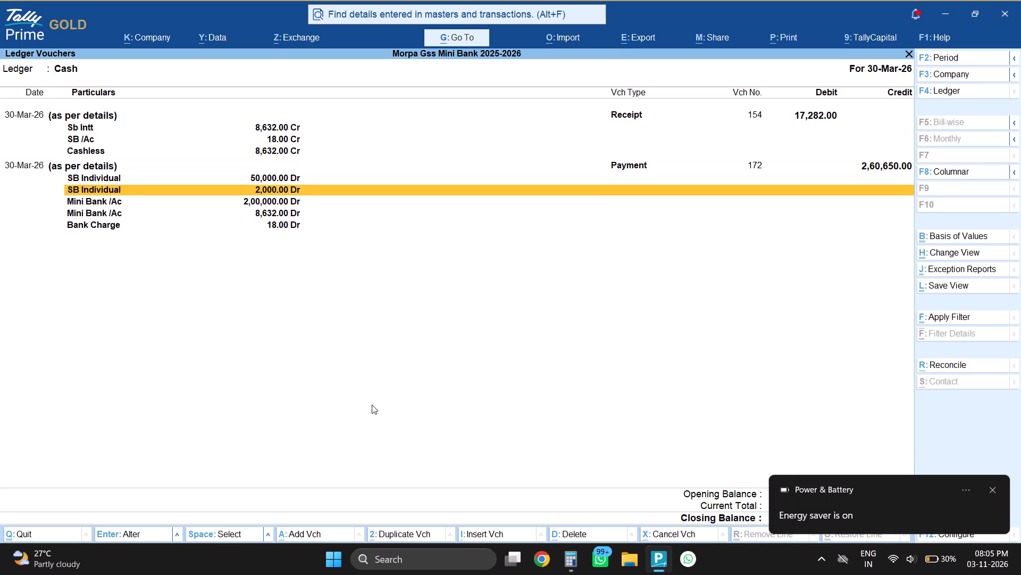
{"action": "key", "text": "Down"}
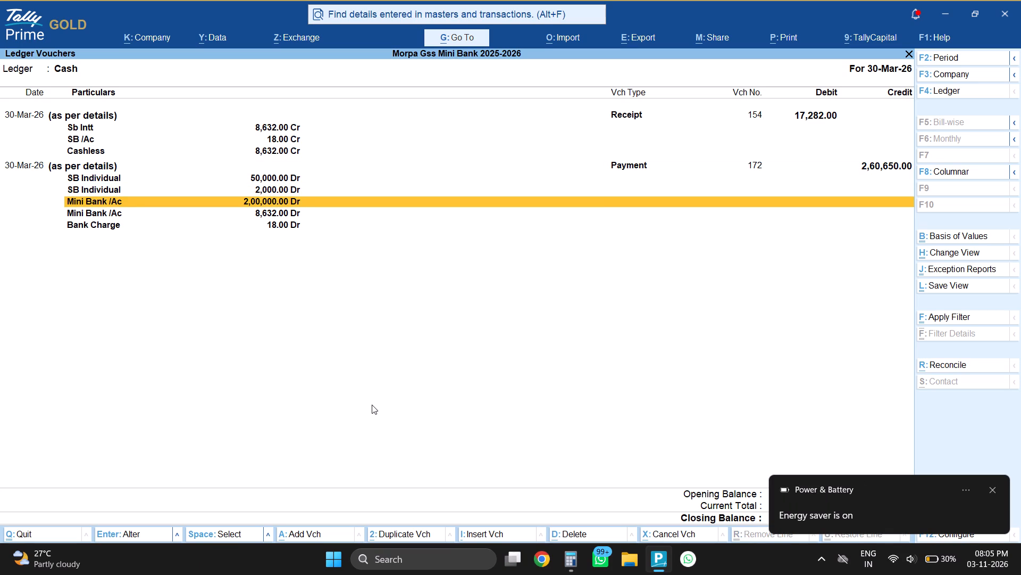
{"action": "key", "text": "Down"}
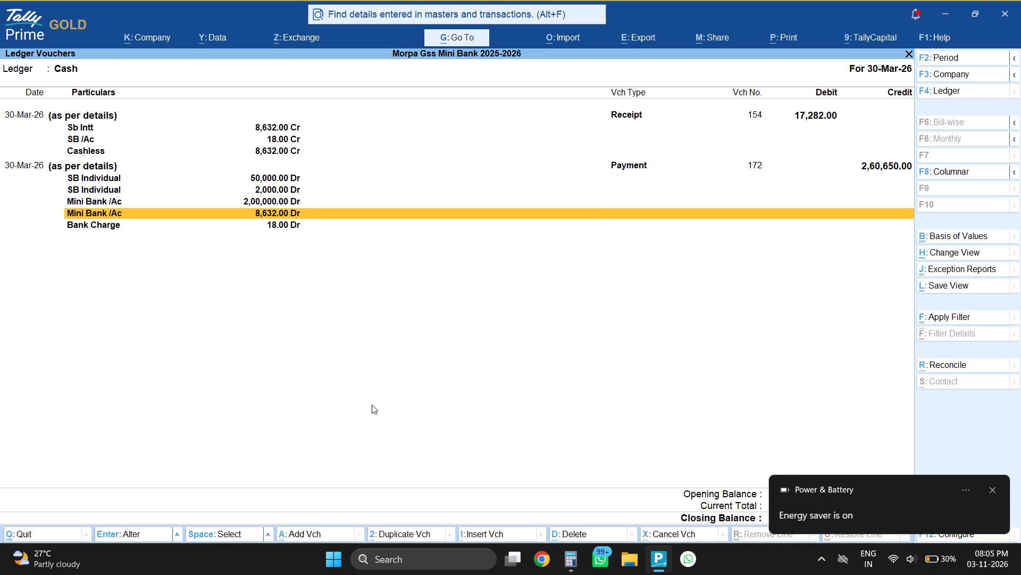
{"action": "key", "text": "Down"}
{"action": "key", "text": "Down"}
{"action": "key", "text": "Down"}
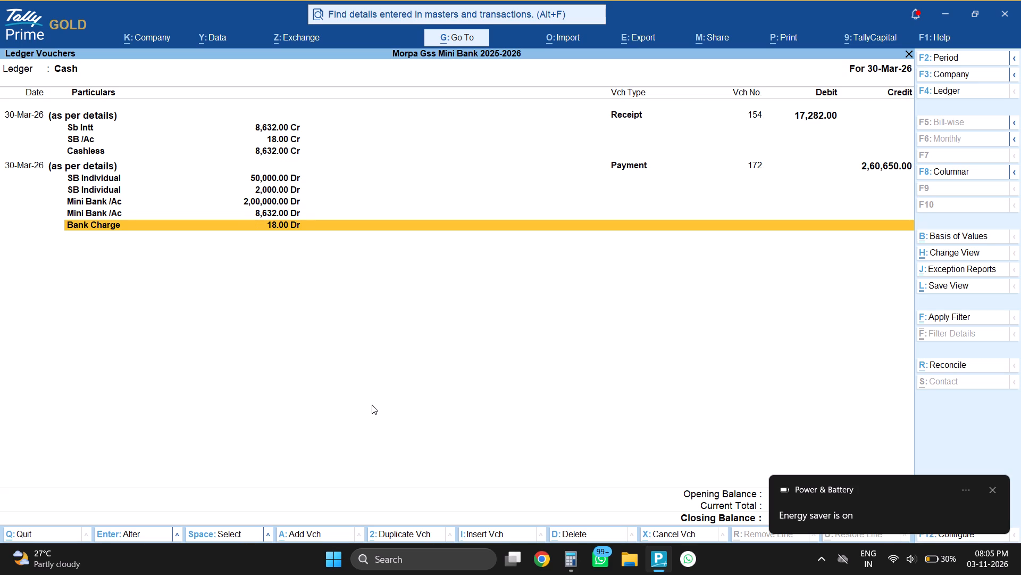
{"action": "left_click", "coordinate": [991, 490]}
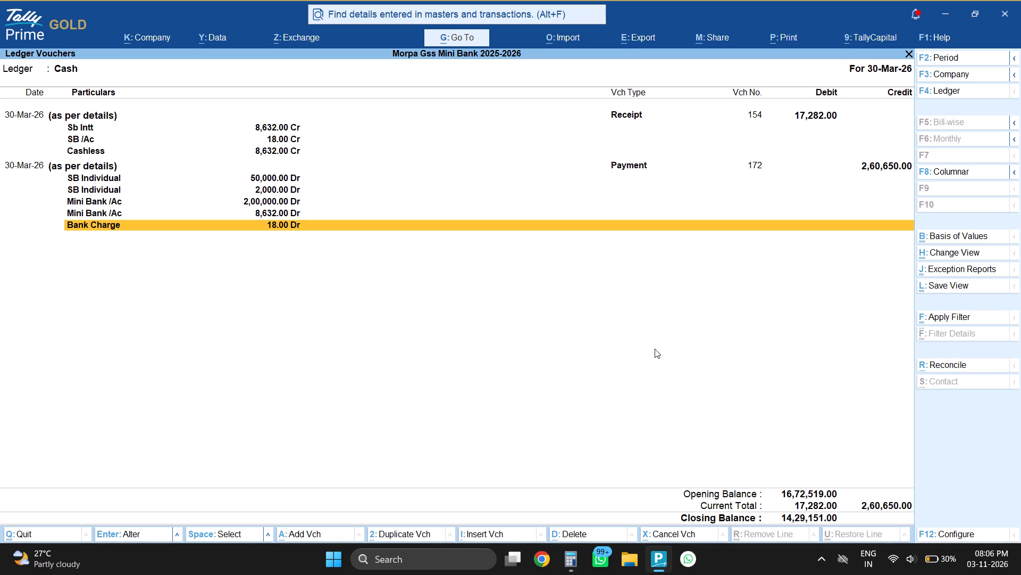
{"action": "type", "text": "++++"}
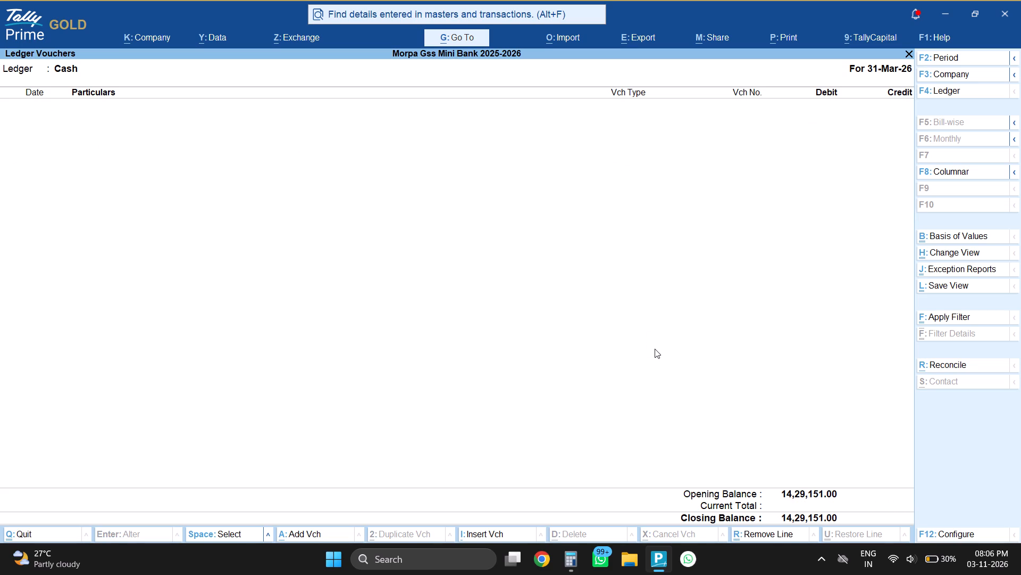